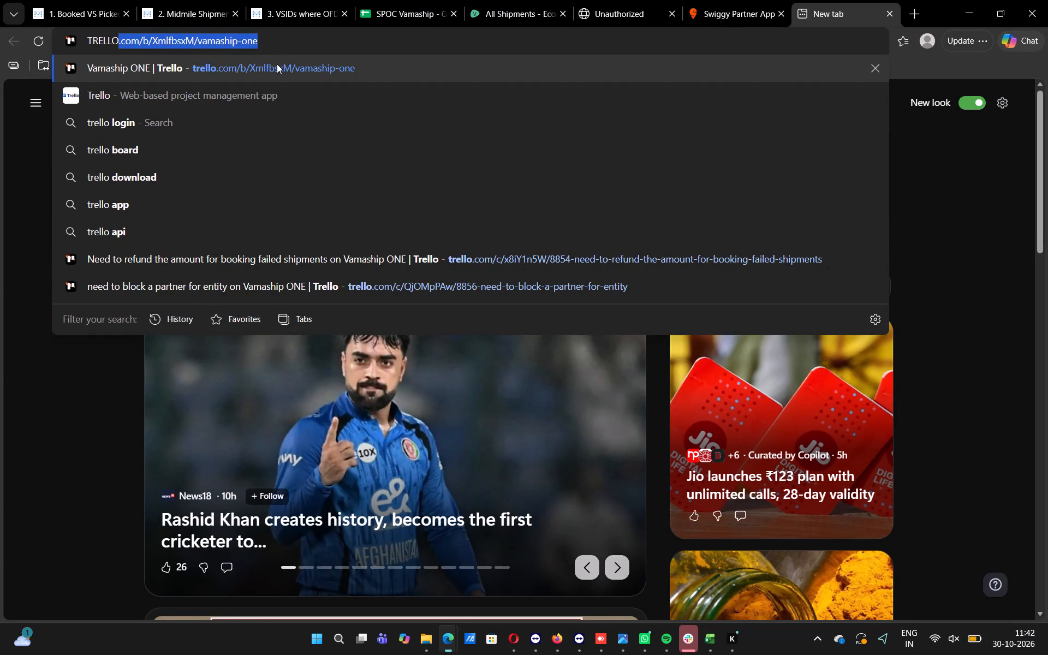
# Open the Vamaship ONE board on Trello and close the Unauthorized page.
pyautogui.click(278, 65)
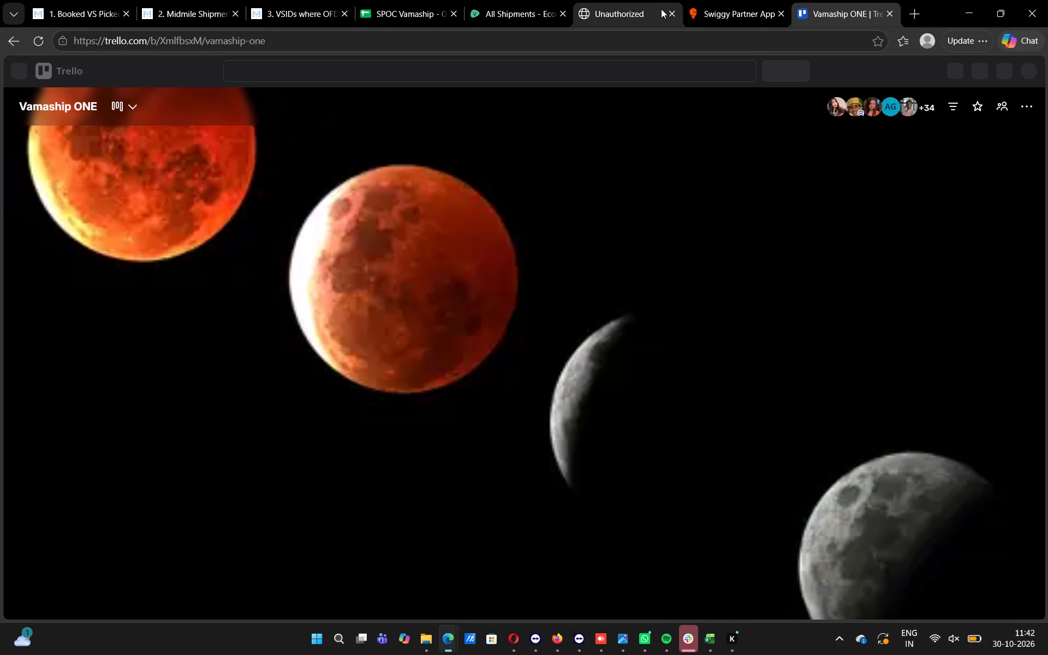
pyautogui.click(670, 13)
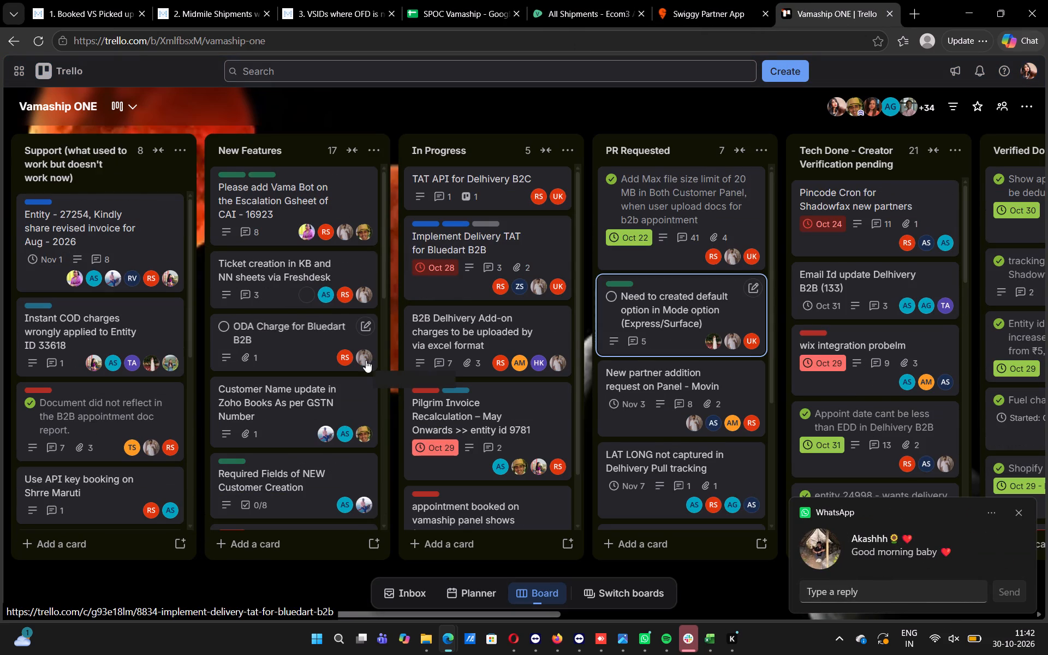
# Check the unread Trello notifications for cards awaiting verification, and return to the Vamaship ONE board.
pyautogui.click(981, 69)
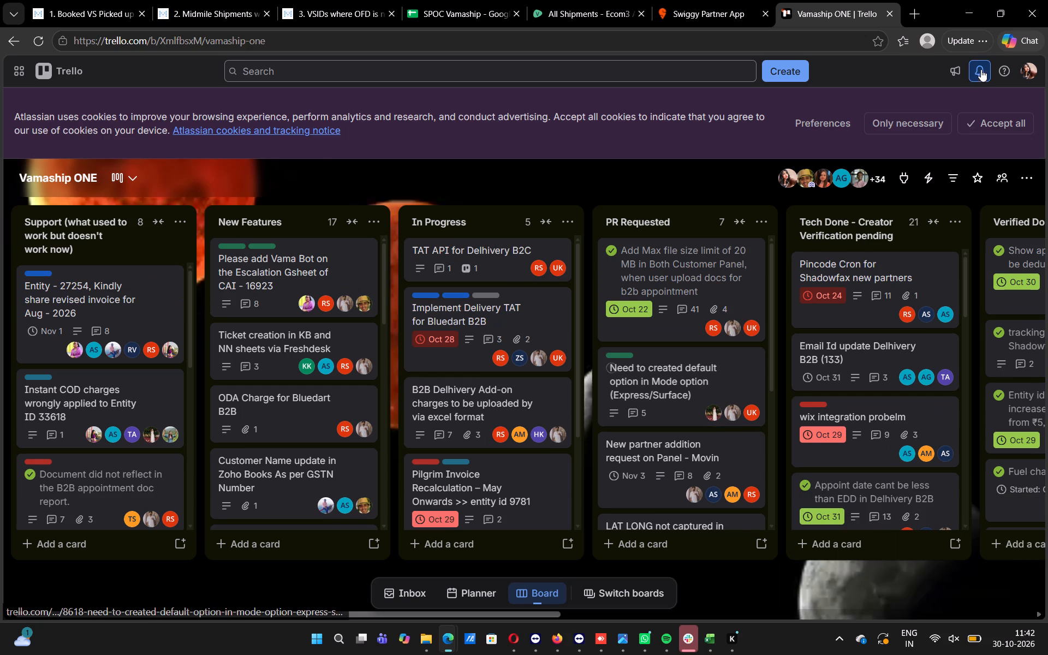
pyautogui.click(979, 70)
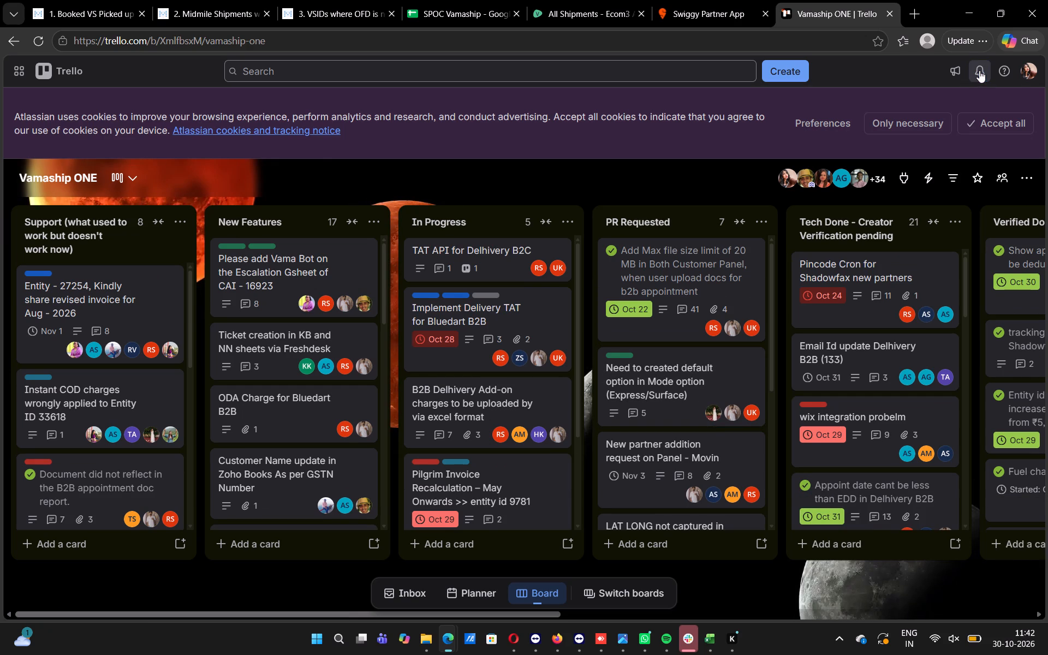
pyautogui.click(979, 70)
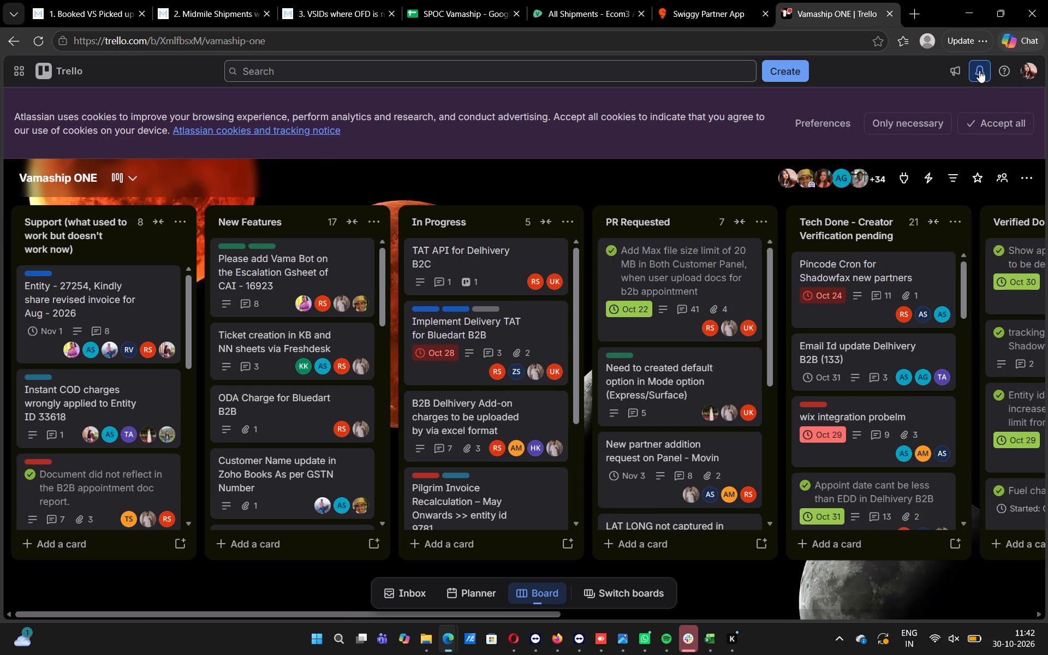
pyautogui.click(979, 70)
pyautogui.click(979, 70)
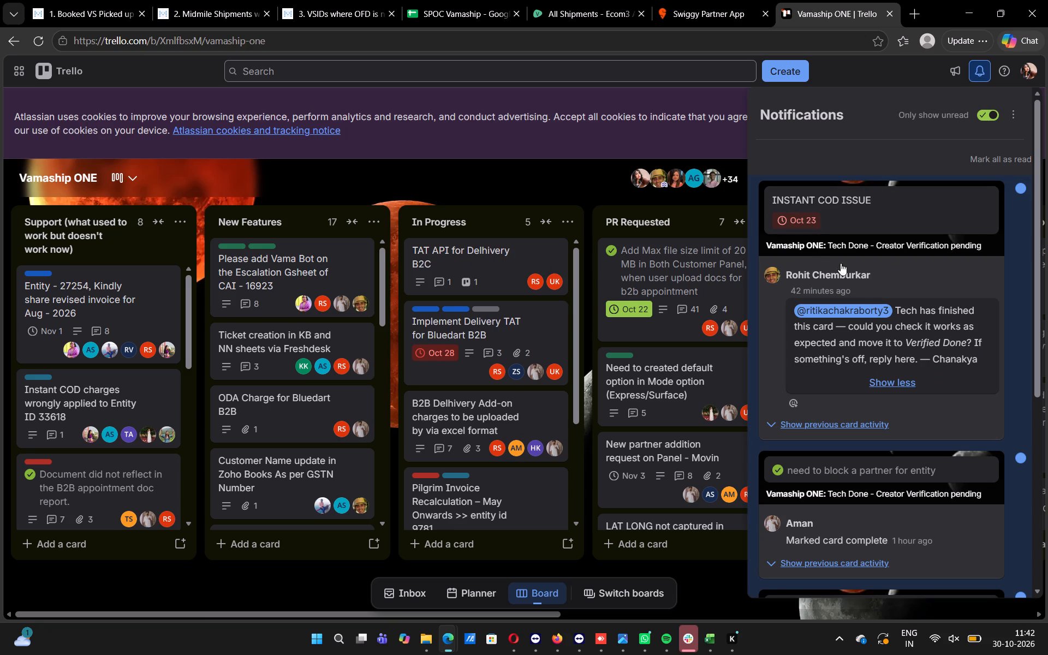
pyautogui.click(542, 168)
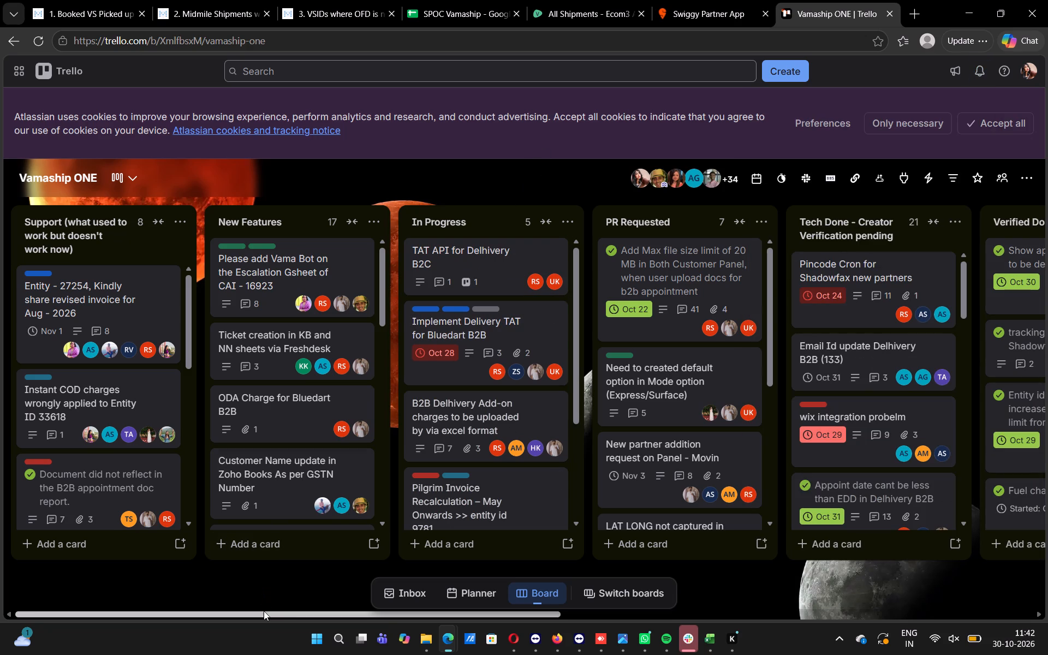
# Move the INSTANT COD ISSUE card from Tech Done - Creator Verification pending to the Verified Done list on the Vamaship ONE board.
pyautogui.moveTo(264, 612); pyautogui.dragTo(421, 654)
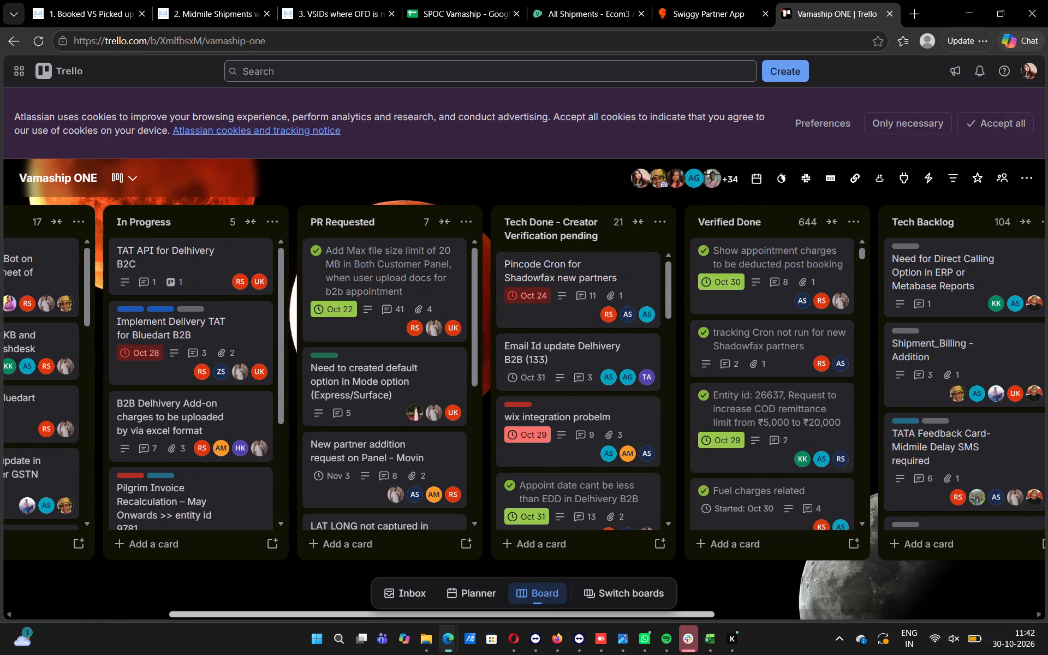
pyautogui.moveTo(421, 654); pyautogui.dragTo(431, 654)
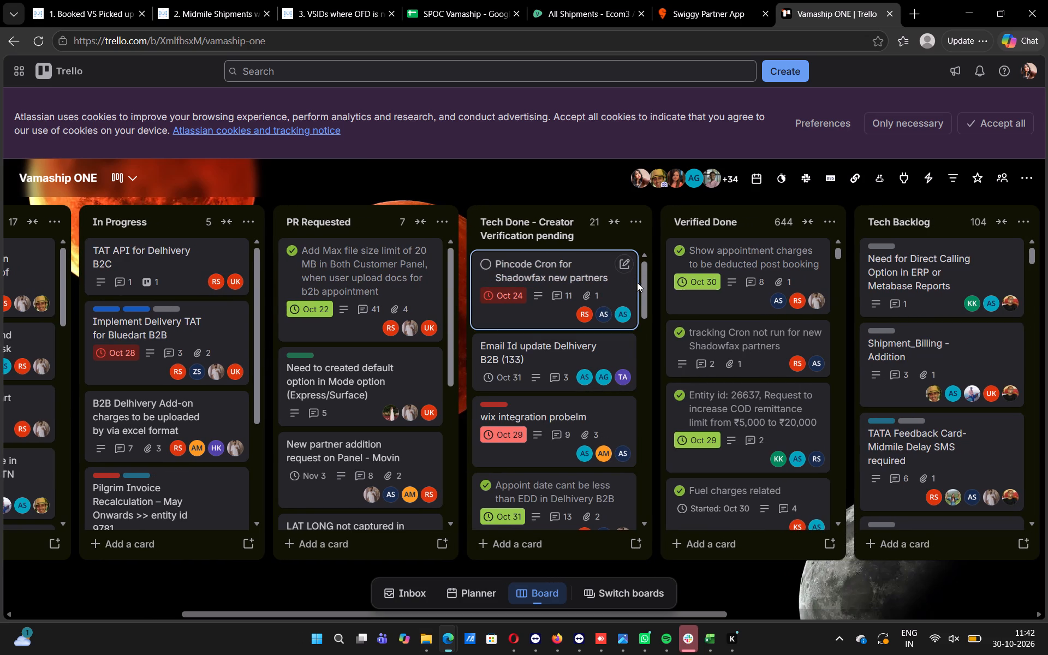
pyautogui.moveTo(640, 286); pyautogui.dragTo(641, 380)
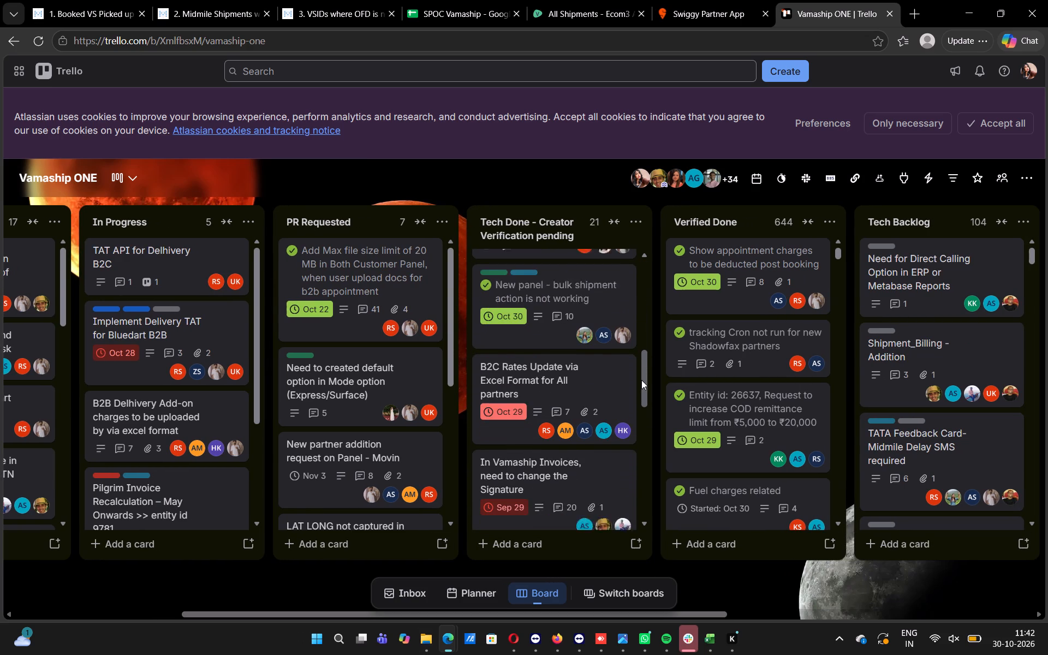
pyautogui.moveTo(641, 380); pyautogui.dragTo(645, 385)
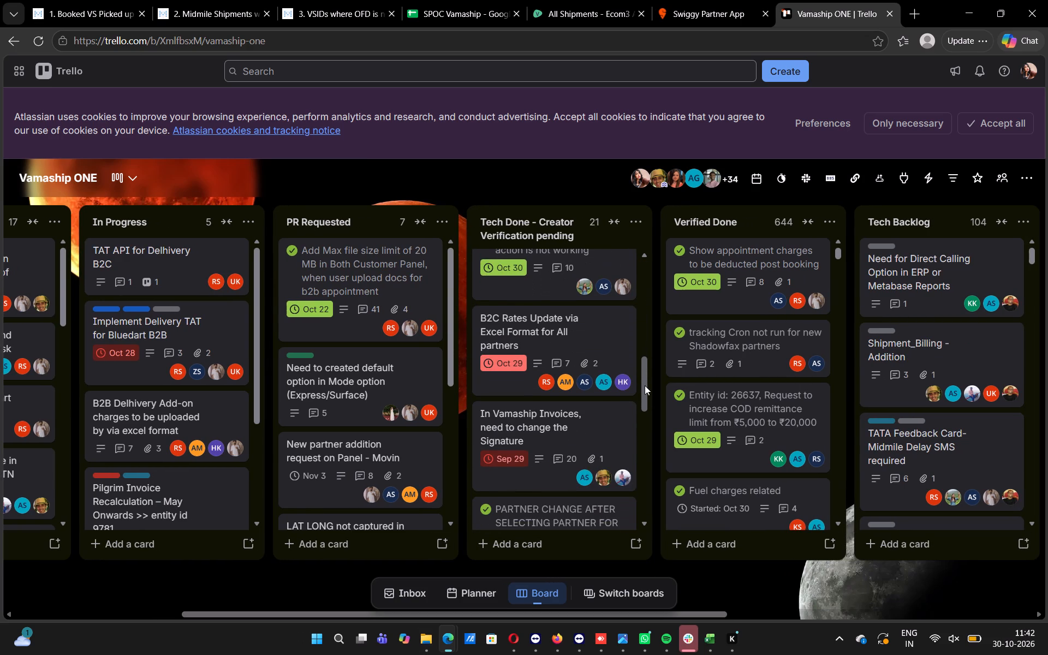
pyautogui.moveTo(645, 385); pyautogui.dragTo(647, 397)
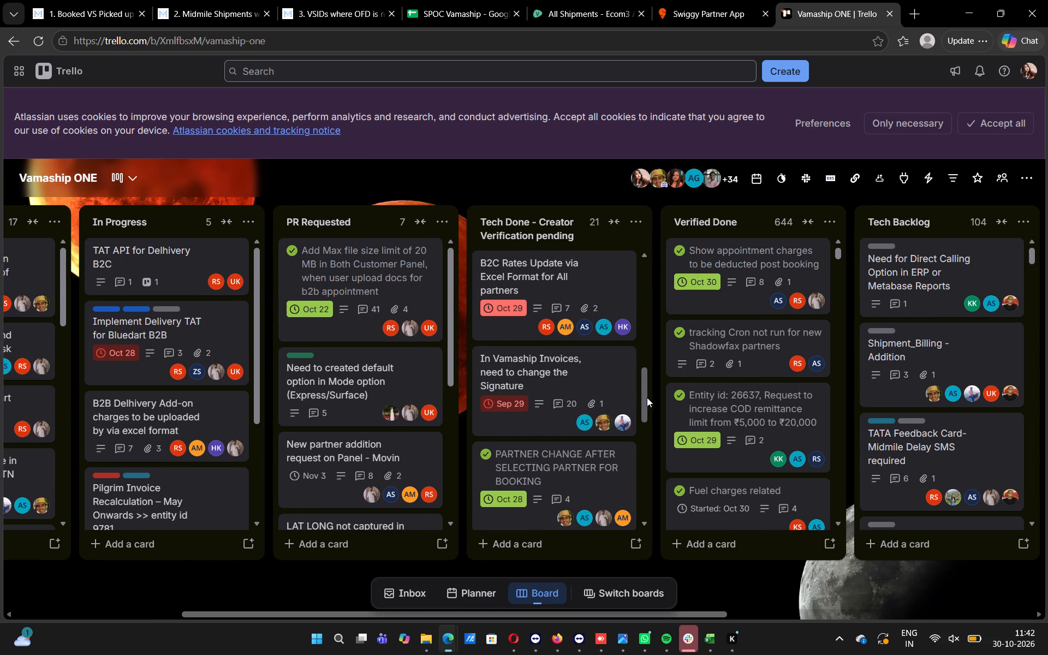
pyautogui.moveTo(647, 397); pyautogui.dragTo(649, 413)
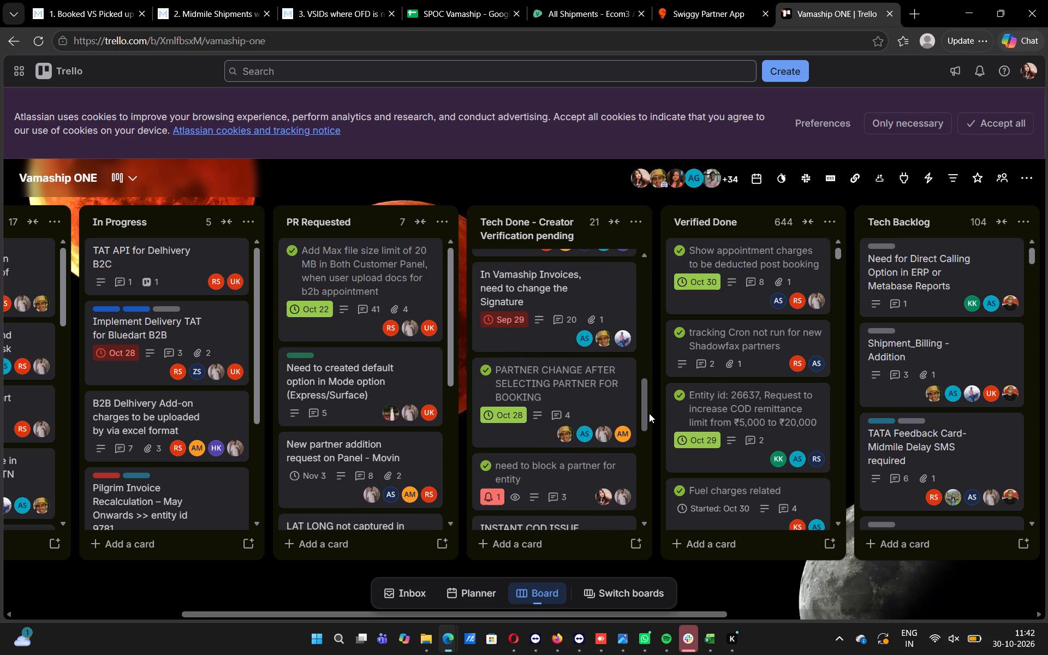
pyautogui.moveTo(649, 413); pyautogui.dragTo(651, 422)
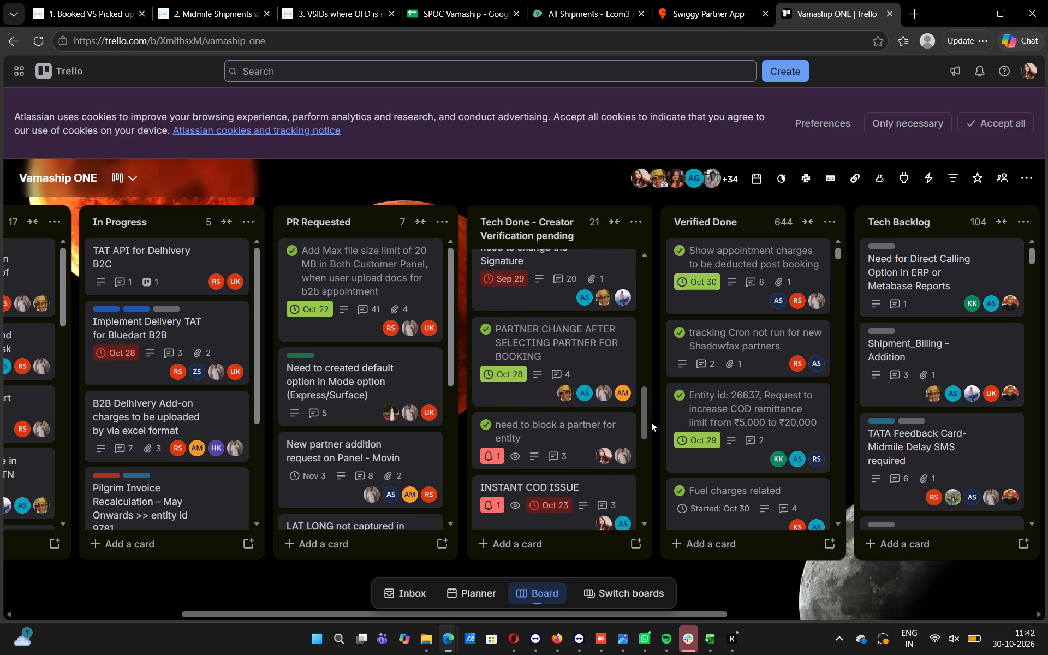
pyautogui.moveTo(651, 422); pyautogui.dragTo(654, 434)
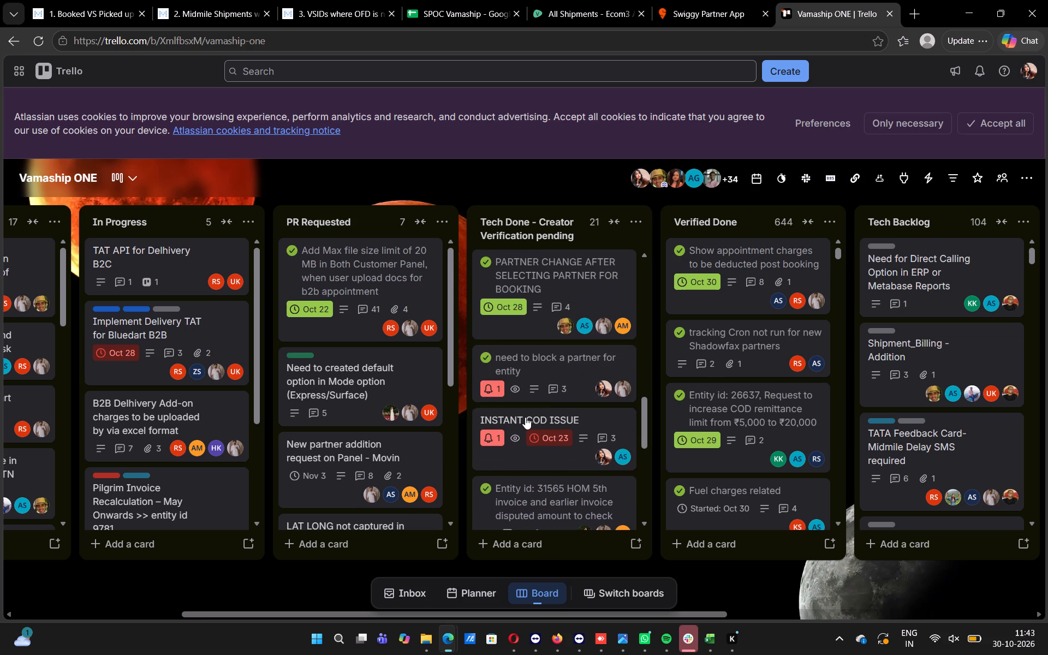
pyautogui.click(524, 421)
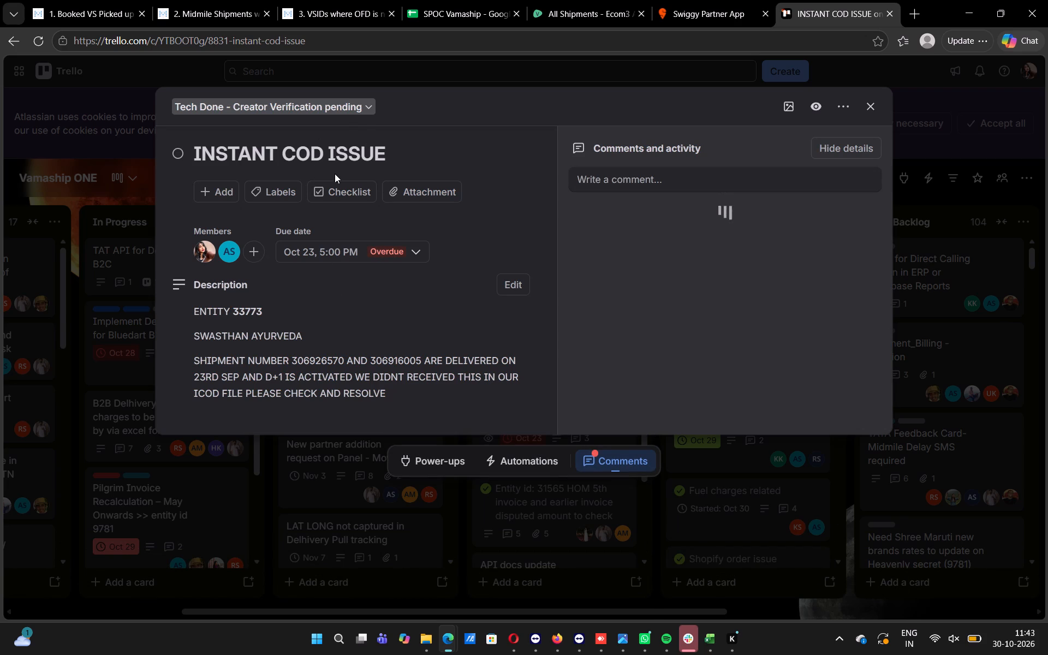
pyautogui.click(361, 101)
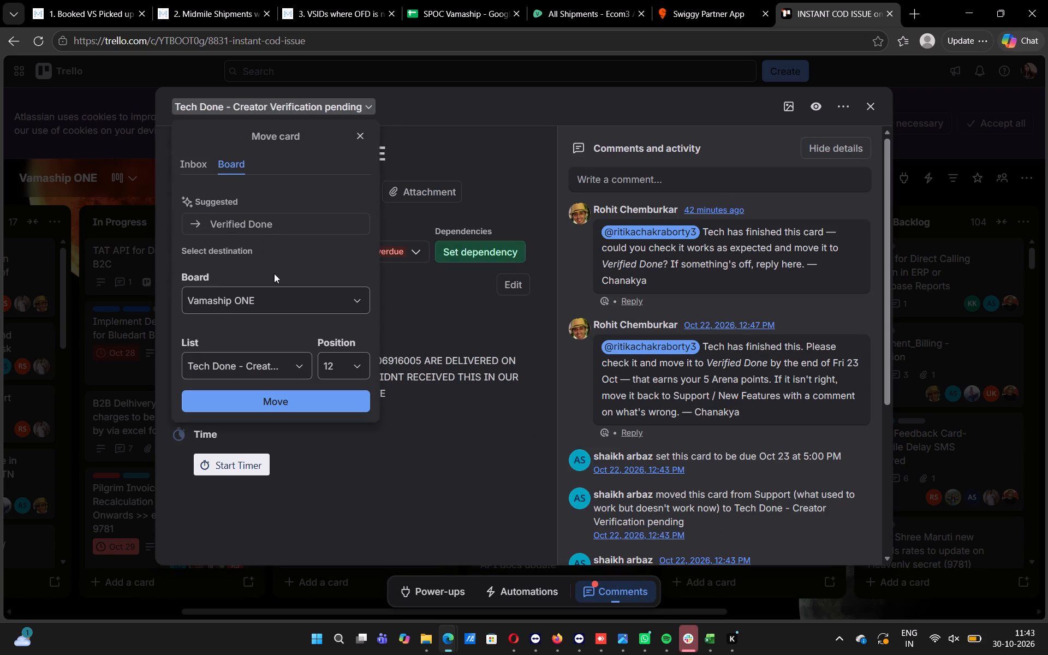
pyautogui.click(291, 363)
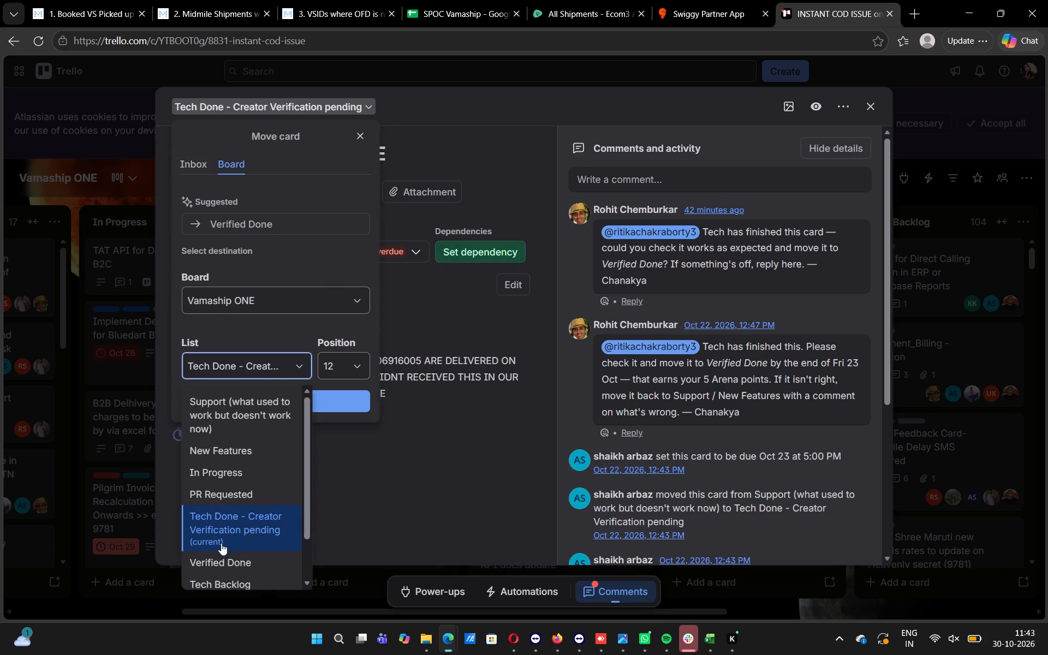
pyautogui.click(222, 556)
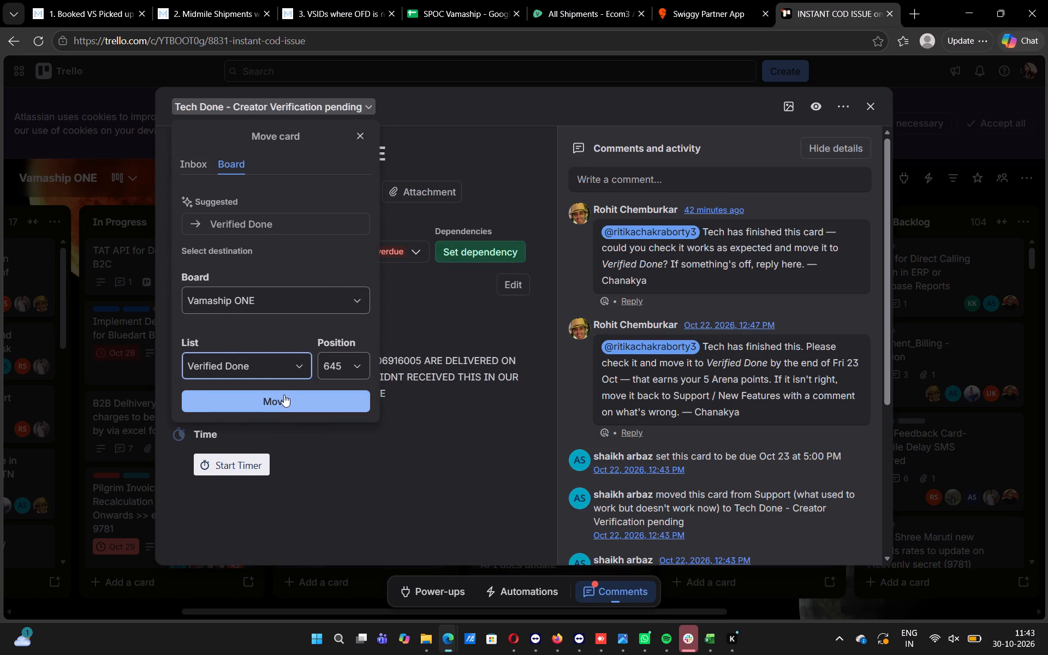
pyautogui.click(284, 395)
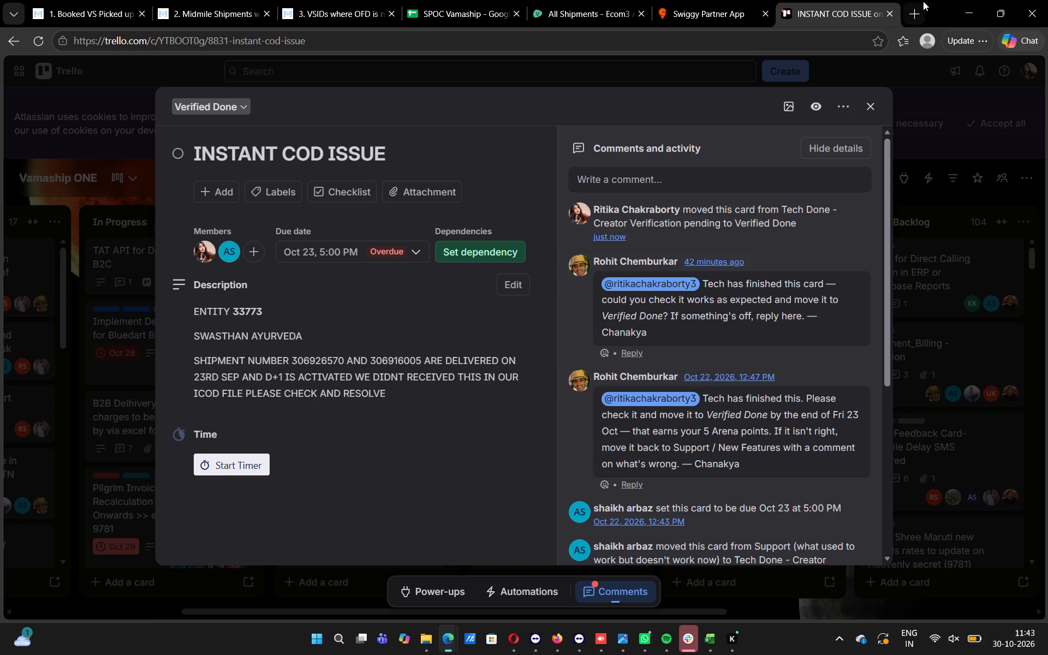
# Open a new browser tab.
pyautogui.click(918, 9)
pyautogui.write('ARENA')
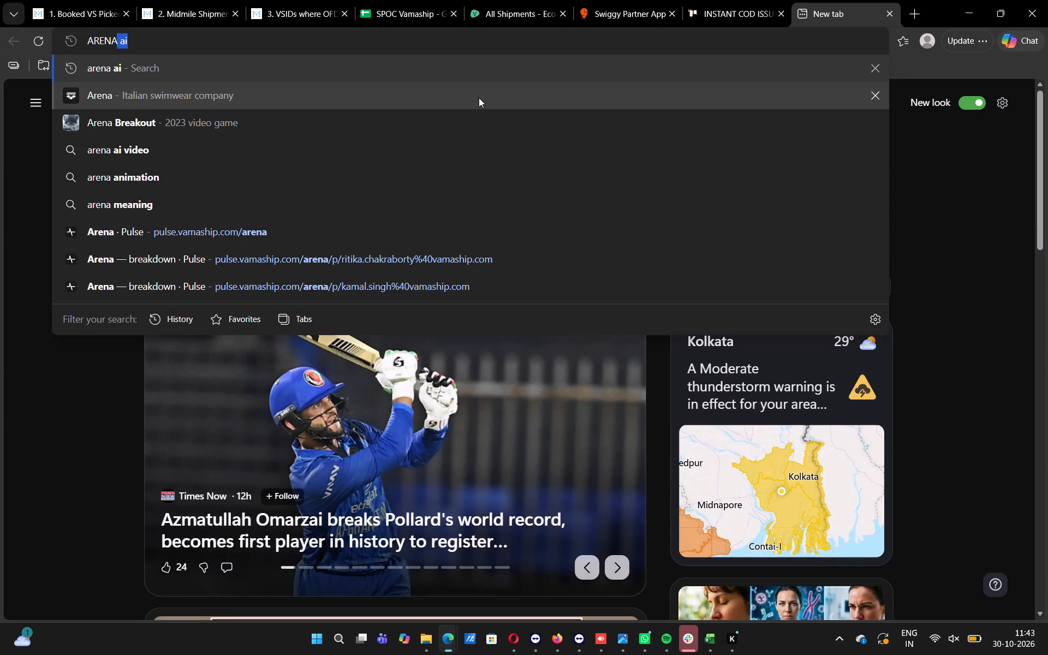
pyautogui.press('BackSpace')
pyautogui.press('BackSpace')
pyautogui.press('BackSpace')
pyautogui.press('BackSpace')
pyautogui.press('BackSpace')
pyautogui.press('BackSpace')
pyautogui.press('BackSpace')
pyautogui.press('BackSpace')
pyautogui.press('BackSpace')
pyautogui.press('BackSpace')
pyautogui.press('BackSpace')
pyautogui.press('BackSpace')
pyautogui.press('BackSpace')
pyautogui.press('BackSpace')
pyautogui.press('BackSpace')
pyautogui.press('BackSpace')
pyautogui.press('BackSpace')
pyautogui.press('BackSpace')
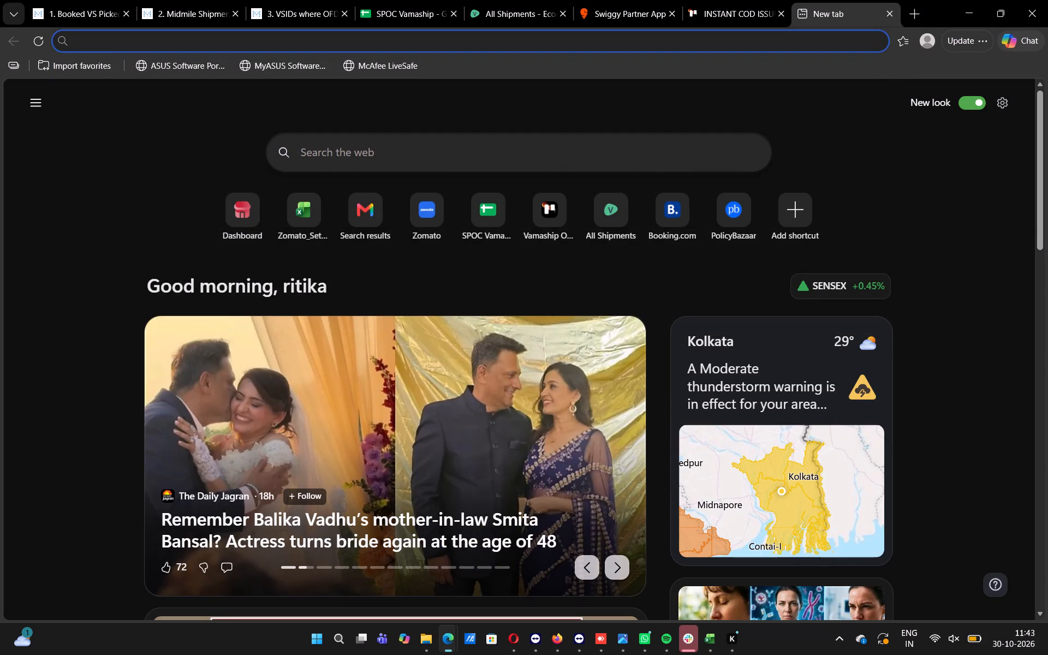
# Open the Pulse Arena page at pulse.vamaship.com/arena.
pyautogui.write('pulse')
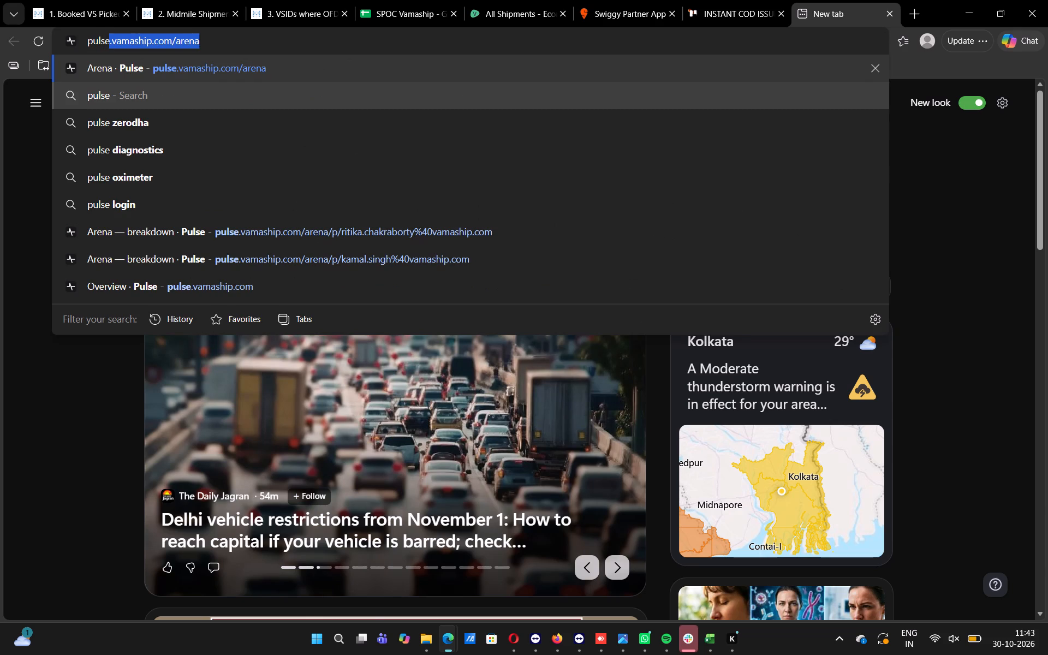
pyautogui.click(186, 67)
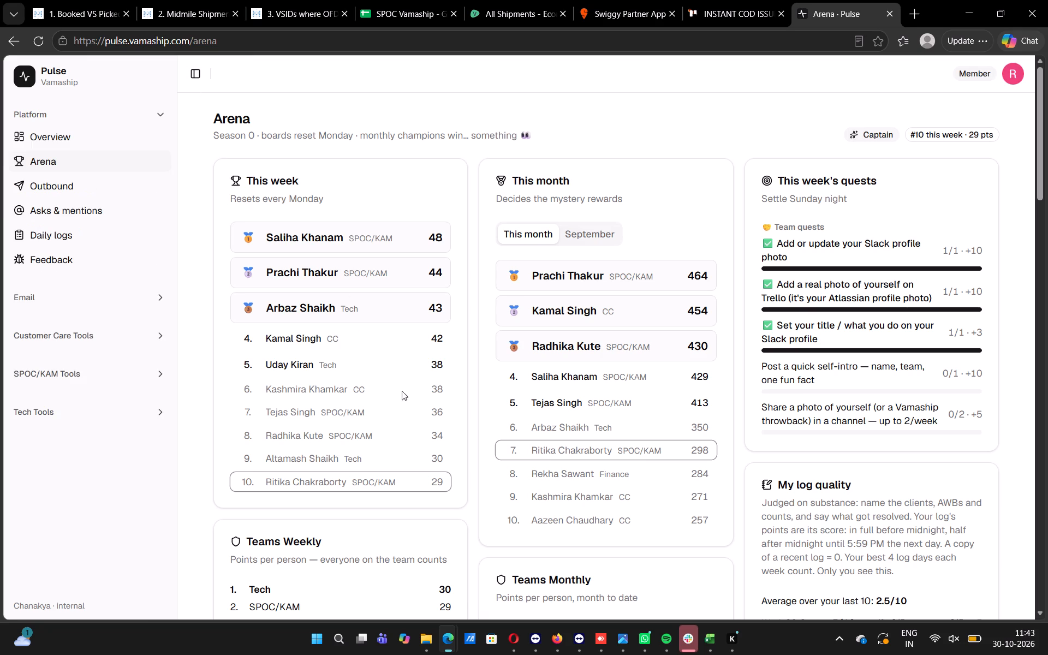
# View your own points breakdown from the This month leaderboard, and return to the Arena overview.
pyautogui.click(563, 451)
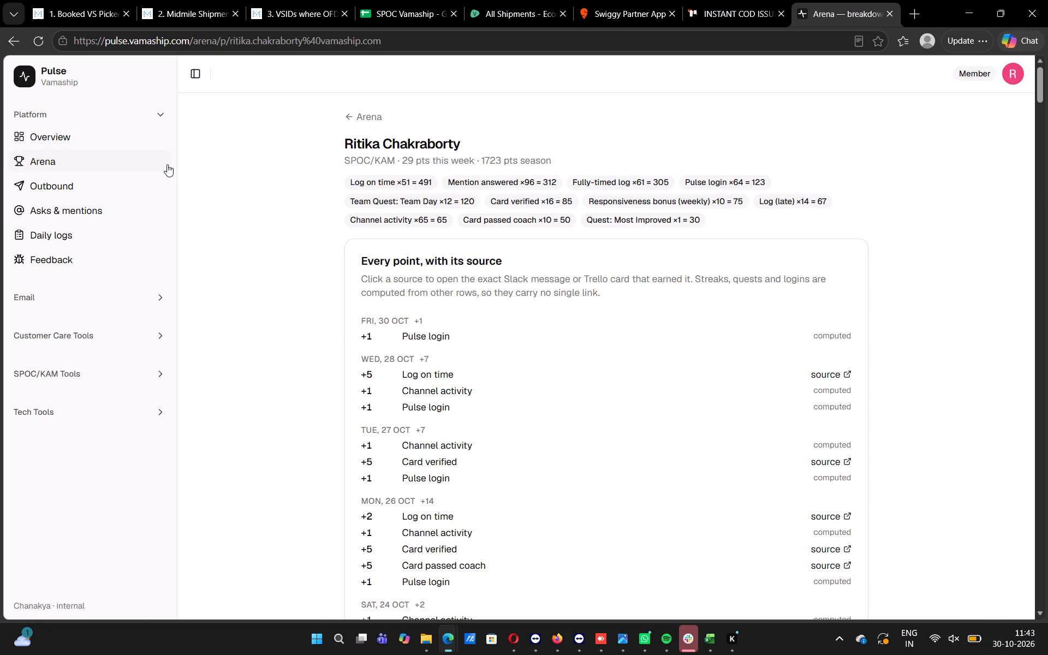
pyautogui.click(55, 164)
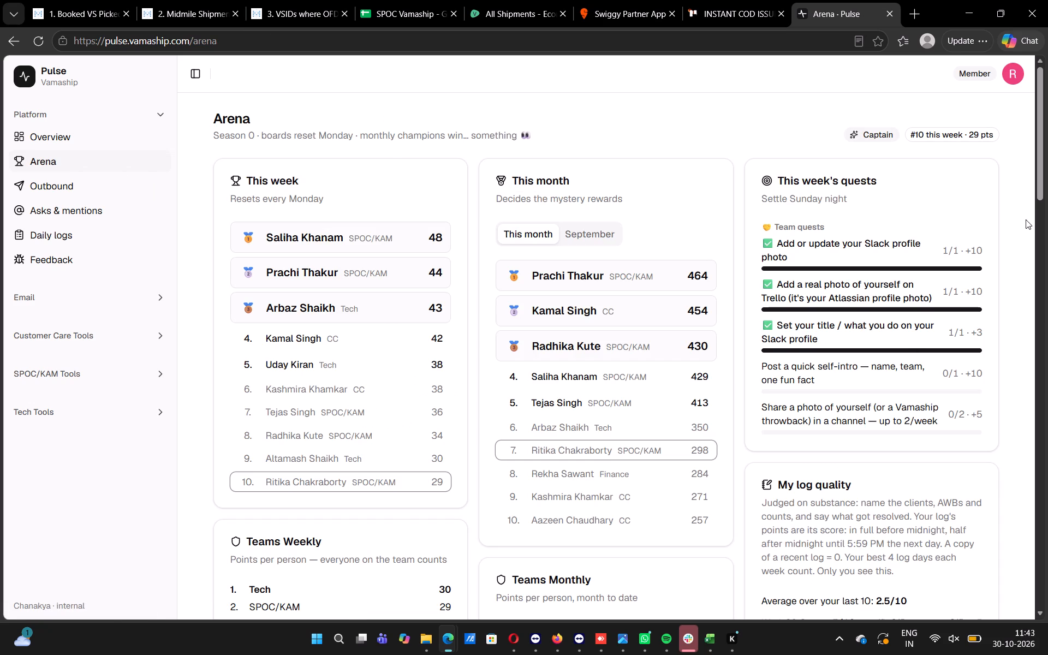
# Examine the Arena leaderboards, team standings, this week's quests and the log quality feedback.
pyautogui.moveTo(1041, 178); pyautogui.dragTo(1041, 190)
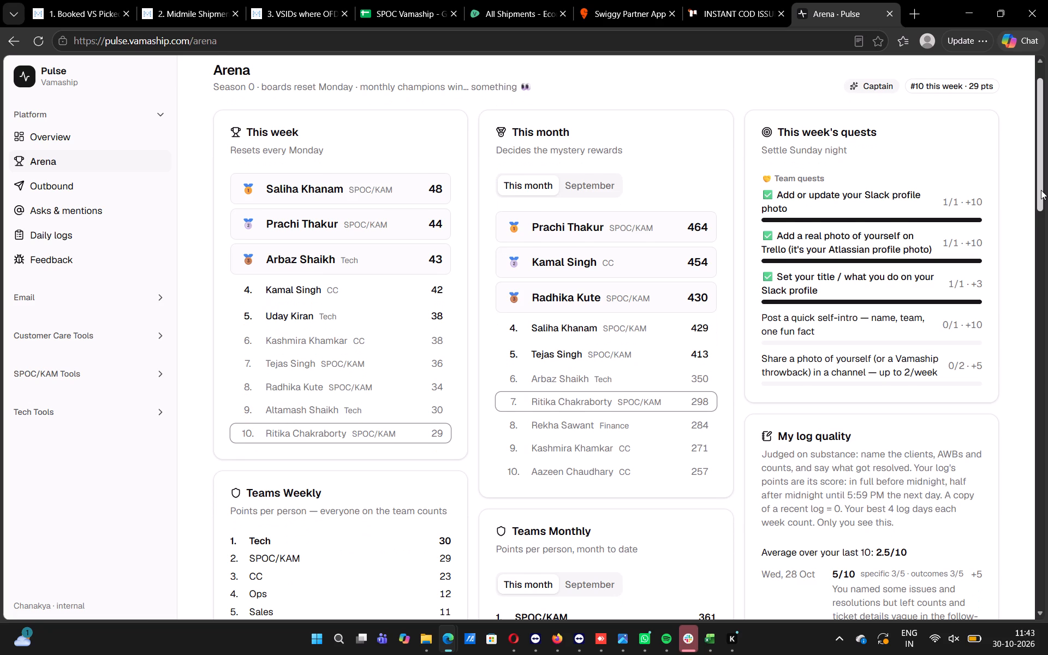
pyautogui.moveTo(1041, 190); pyautogui.dragTo(1041, 202)
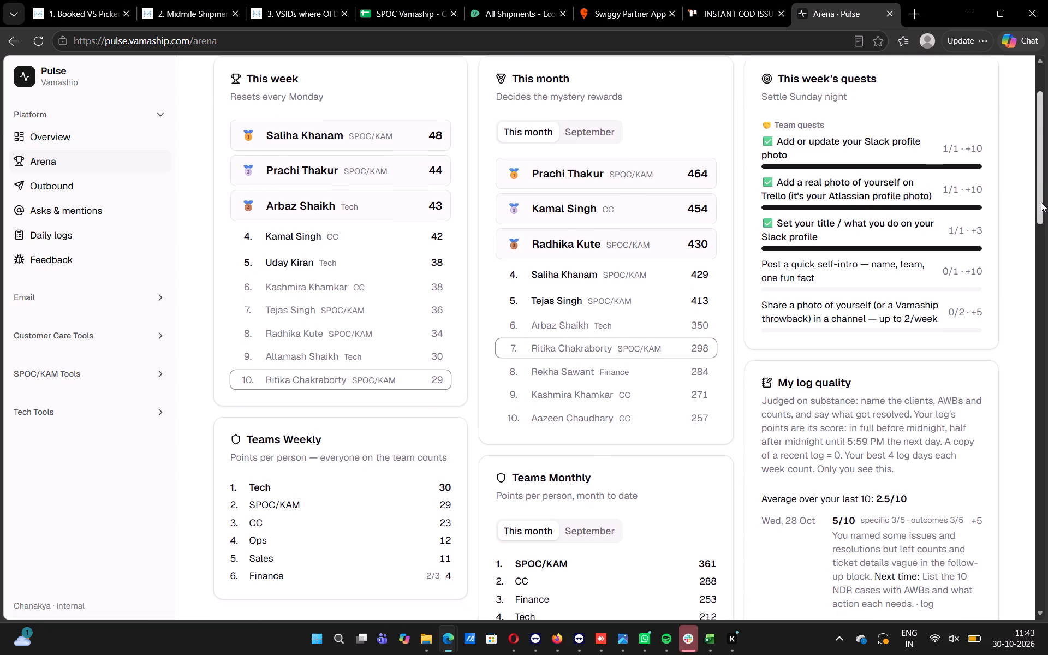
pyautogui.moveTo(1041, 202); pyautogui.dragTo(1047, 262)
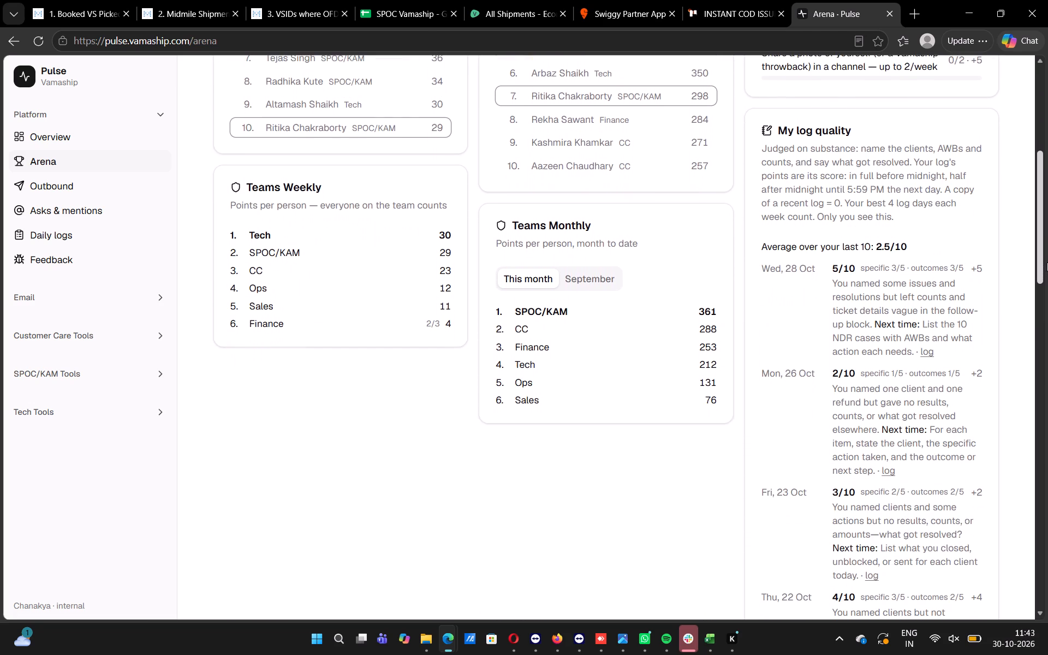
pyautogui.moveTo(1047, 262); pyautogui.dragTo(1047, 243)
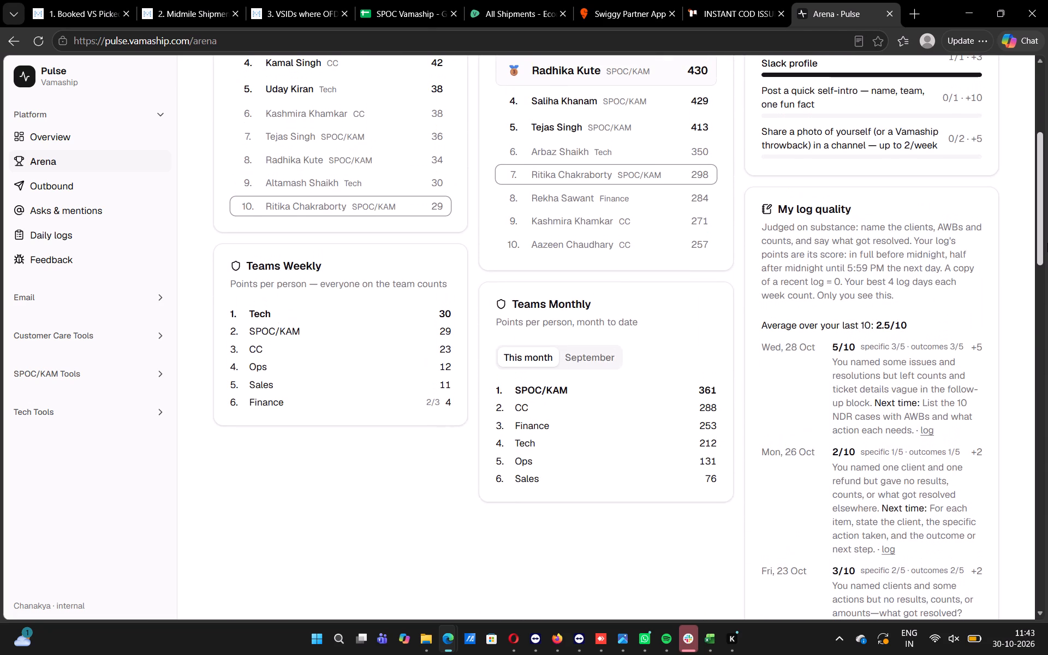
pyautogui.moveTo(1047, 243); pyautogui.dragTo(1047, 225)
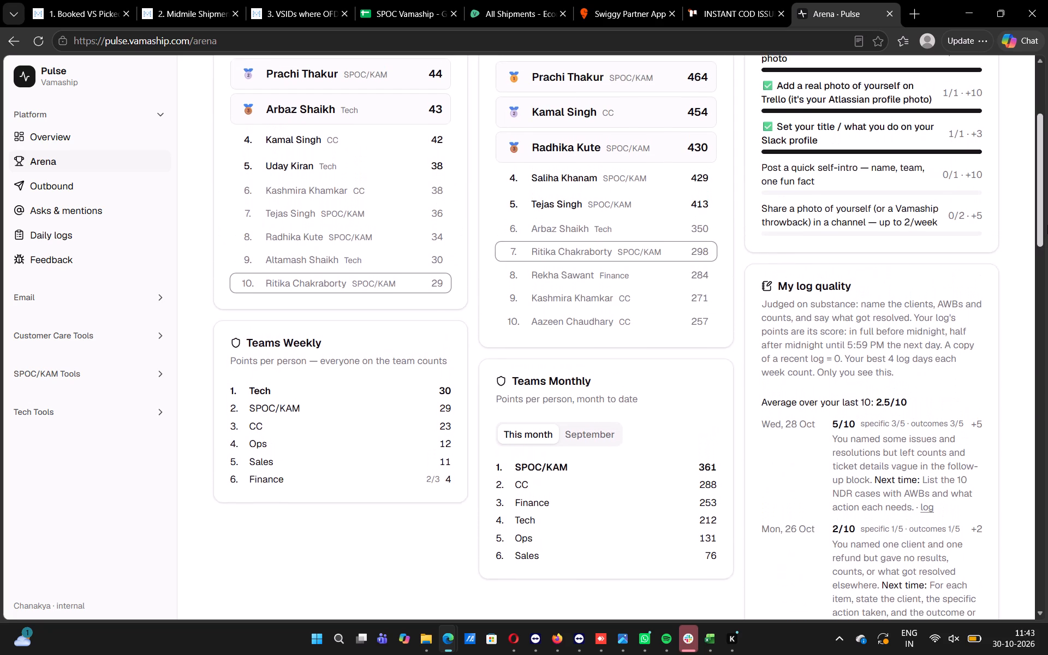
pyautogui.moveTo(1047, 225); pyautogui.dragTo(1047, 218)
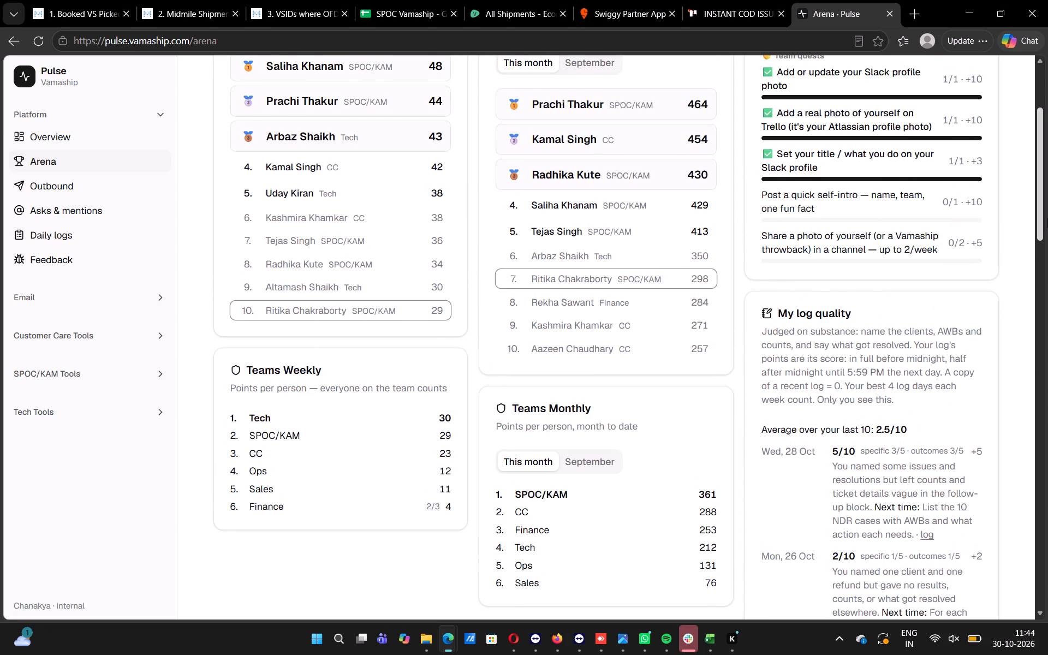
pyautogui.moveTo(1047, 218); pyautogui.dragTo(1047, 183)
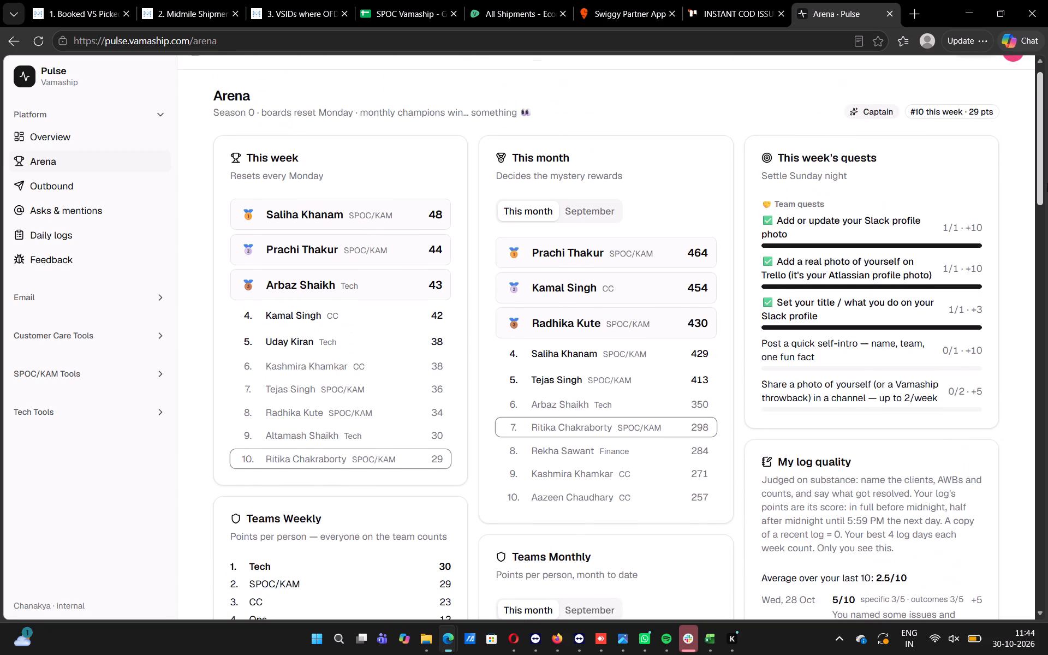
pyautogui.moveTo(1047, 183); pyautogui.dragTo(1045, 159)
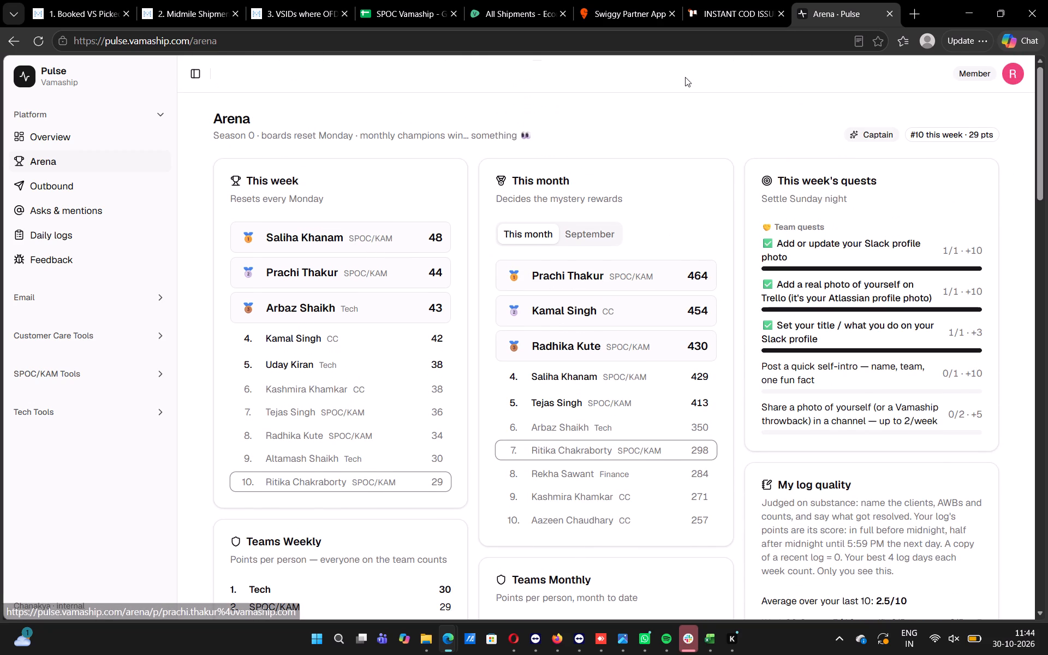
# Switch back to the INSTANT COD ISSUE card in Trello.
pyautogui.click(710, 0)
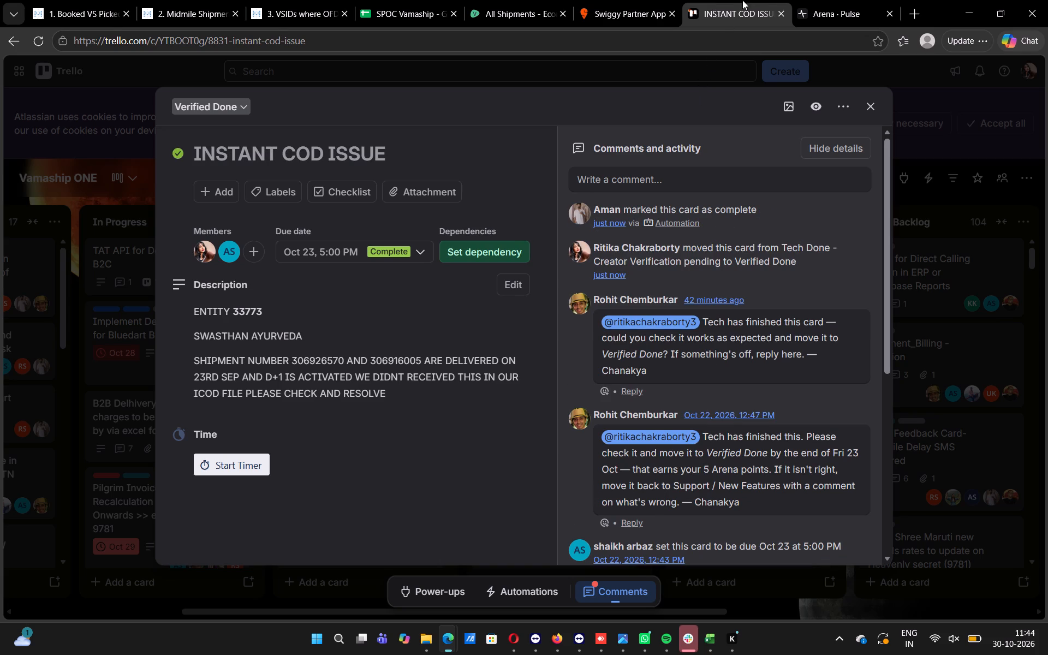
# Close the browser tab with the INSTANT COD ISSUE Trello card.
pyautogui.click(782, 11)
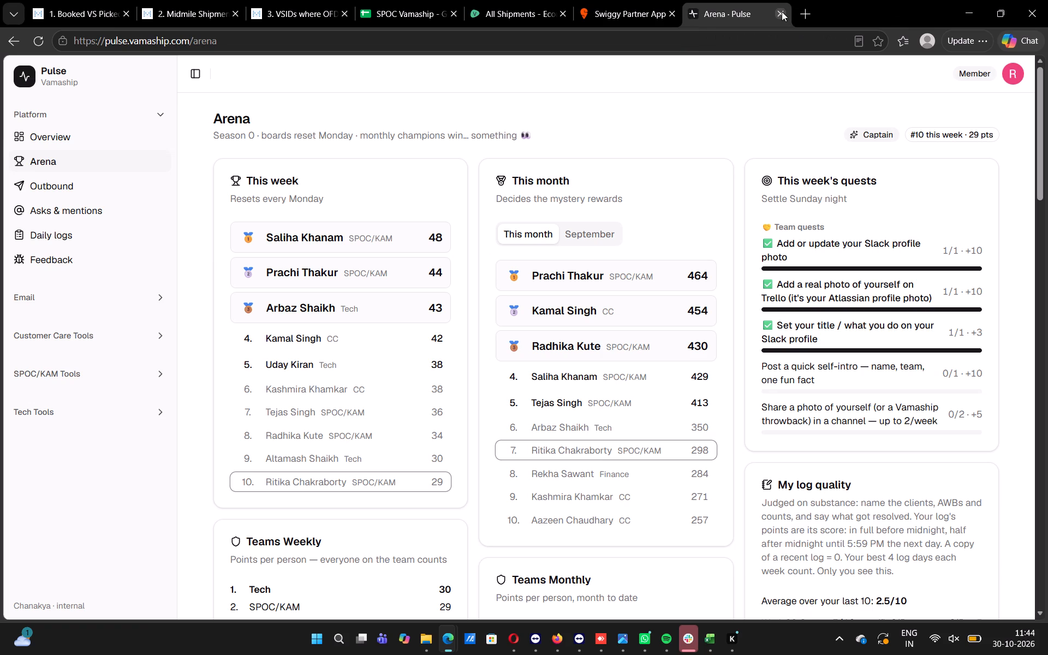
# Check the Shudh Vaishno Hotel payout in the Swiggy Partner App, the invoice annexure's Payout Breakup sheet and the Book14 workbook in Excel.
pyautogui.click(644, 19)
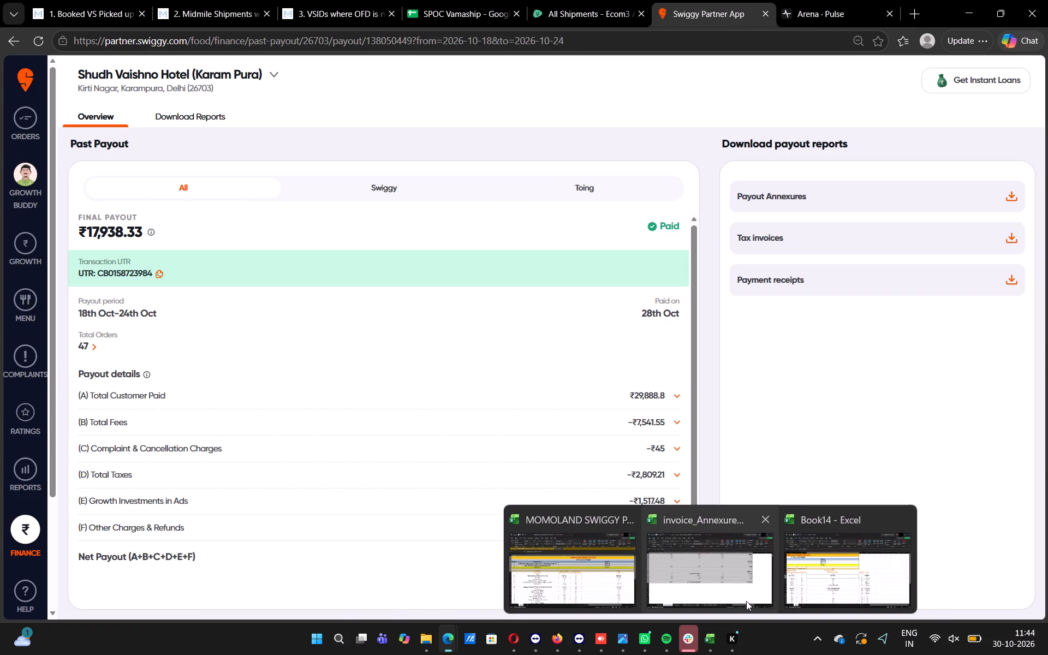
pyautogui.click(764, 585)
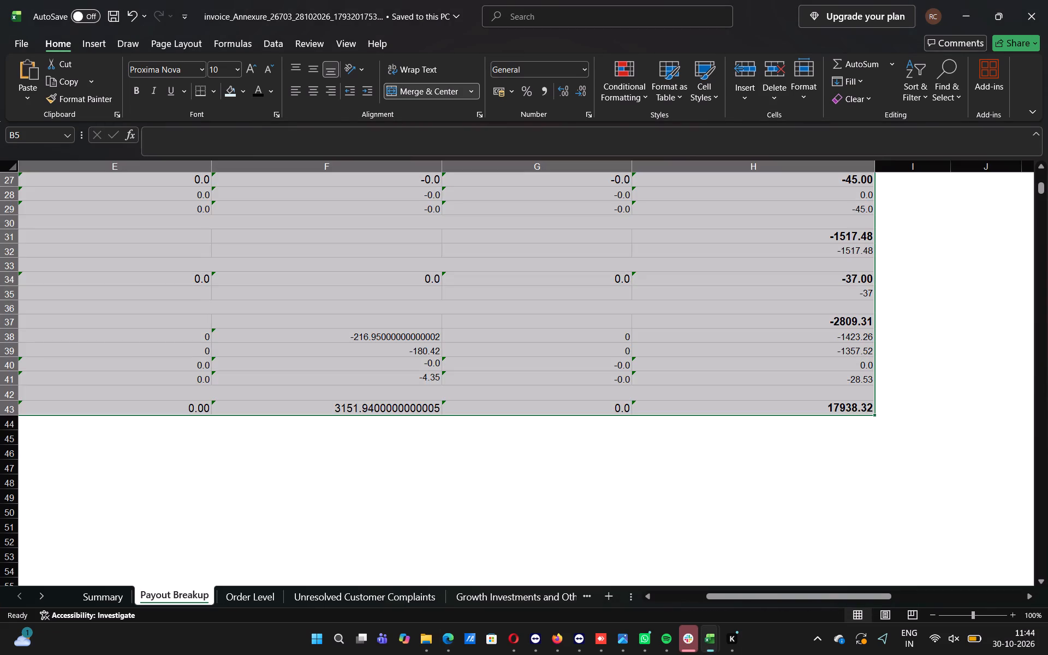
pyautogui.click(995, 420)
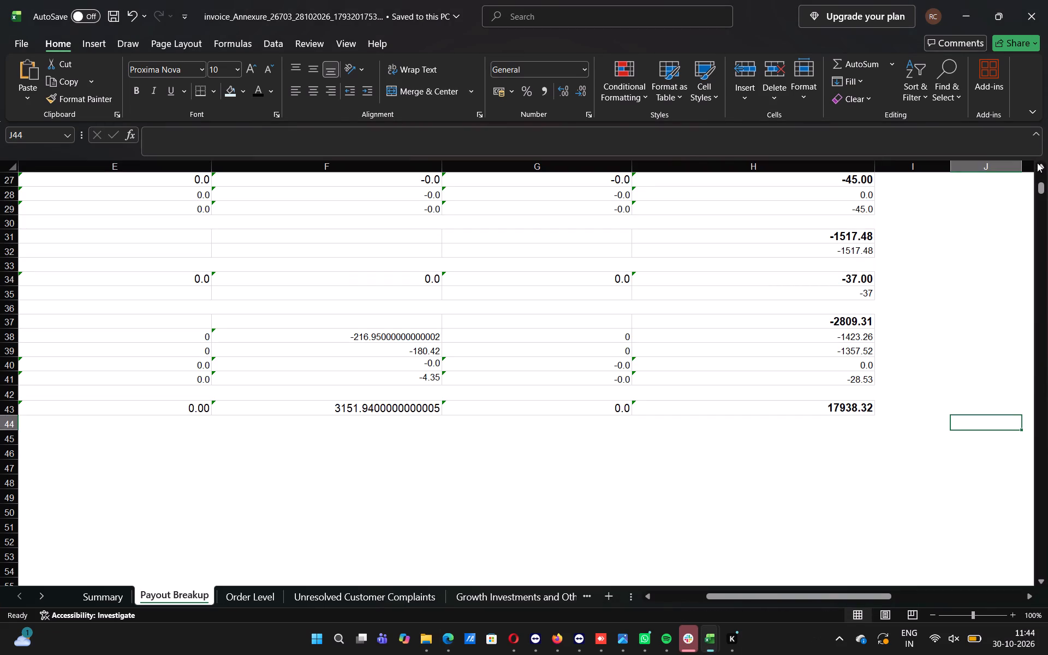
pyautogui.click(1037, 163)
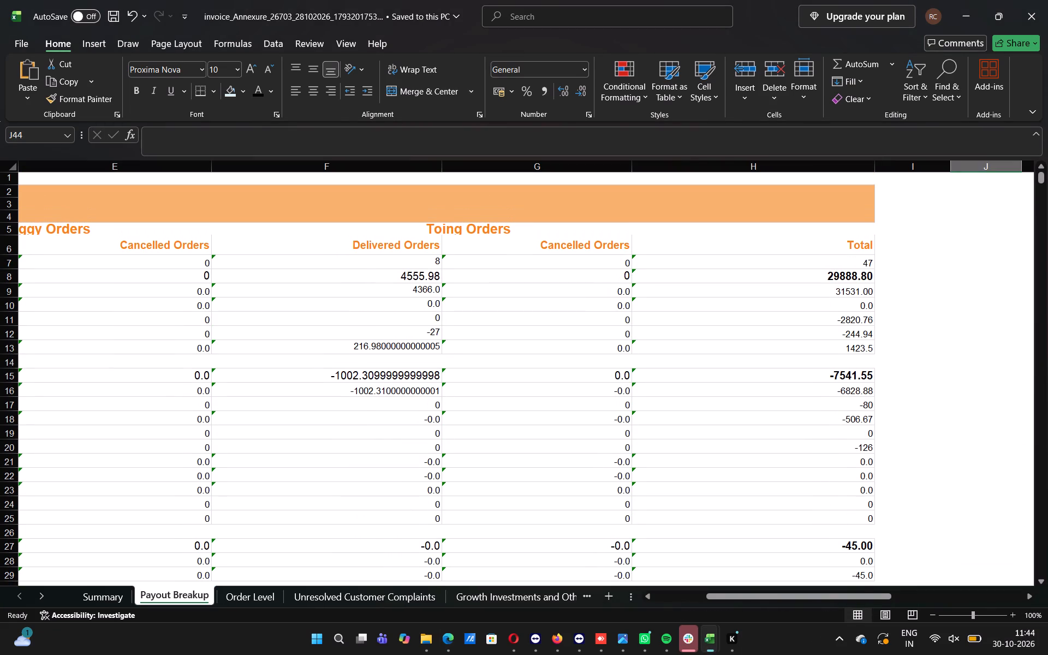
pyautogui.moveTo(751, 596); pyautogui.dragTo(671, 600)
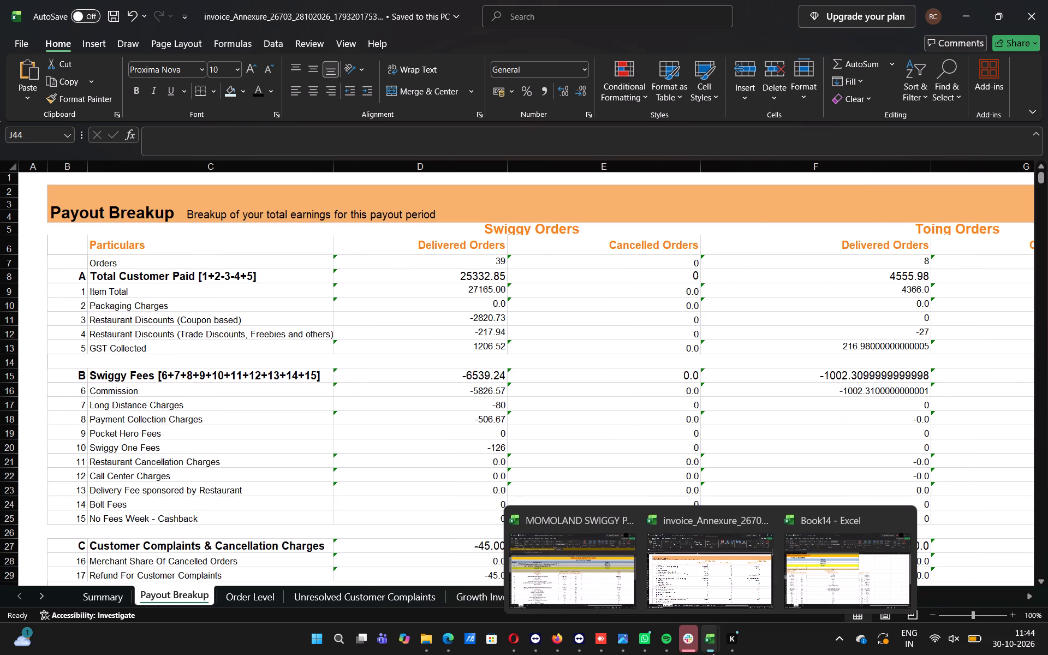
pyautogui.click(803, 572)
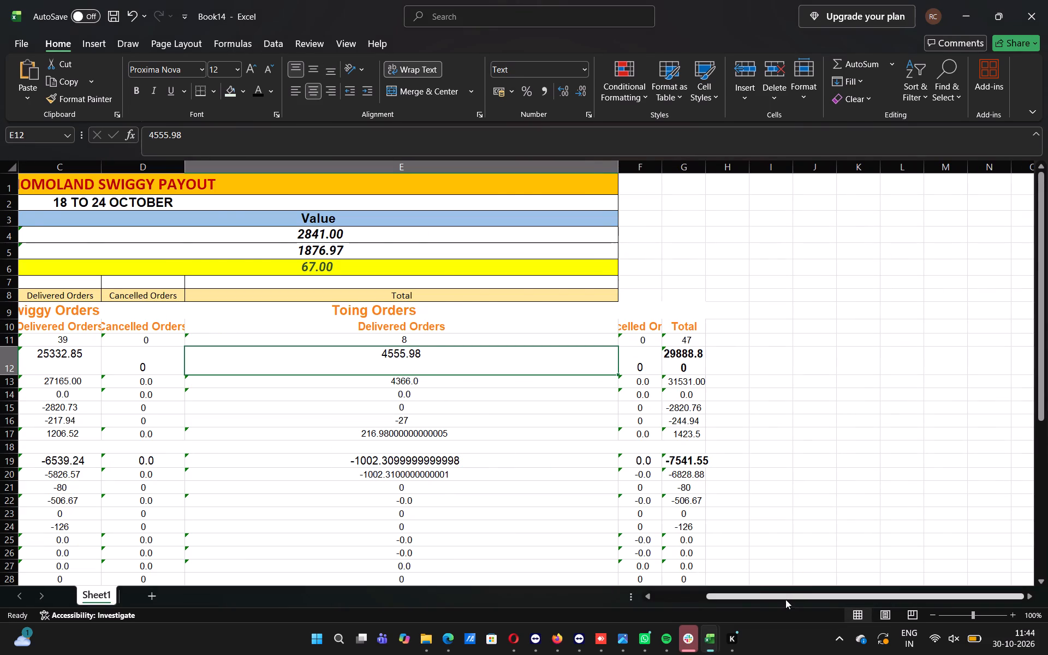
pyautogui.moveTo(788, 598); pyautogui.dragTo(703, 602)
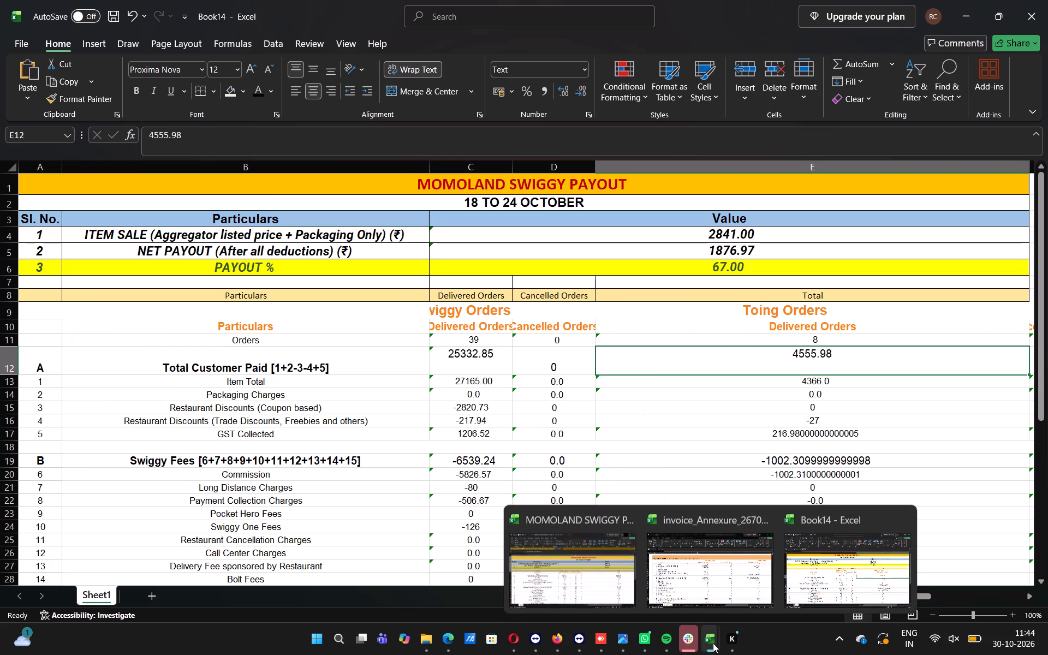
# Create a new blank Excel workbook.
pyautogui.rightClick(713, 643)
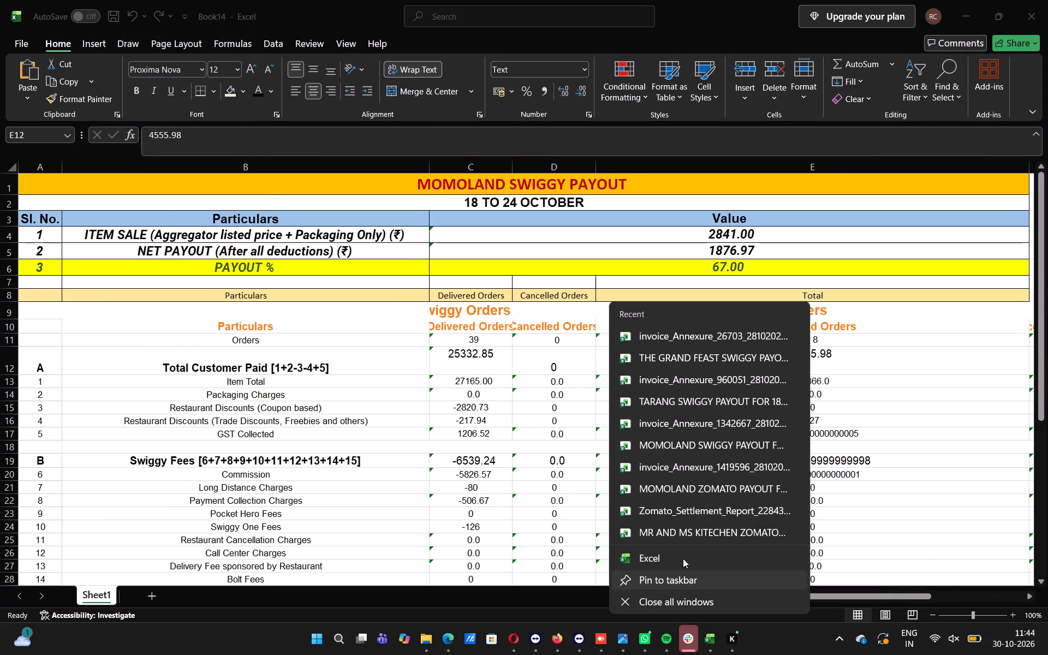
pyautogui.click(671, 555)
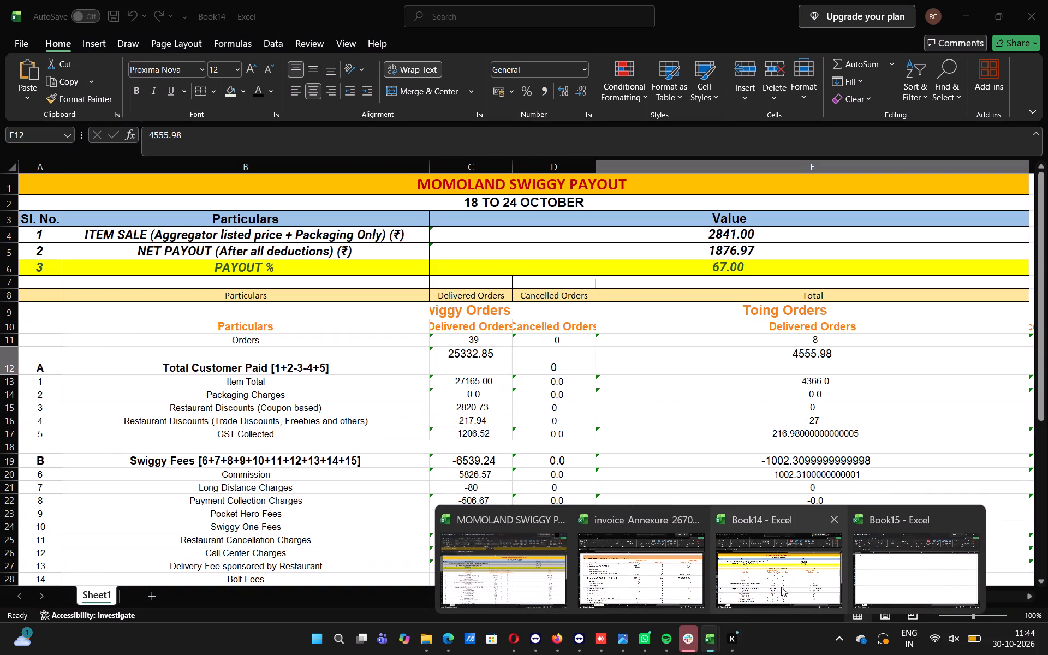
# Copy the Momoland Swiggy payout title and summary block, A1:E6, from Book14 into the new blank workbook starting at cell A1.
pyautogui.click(781, 587)
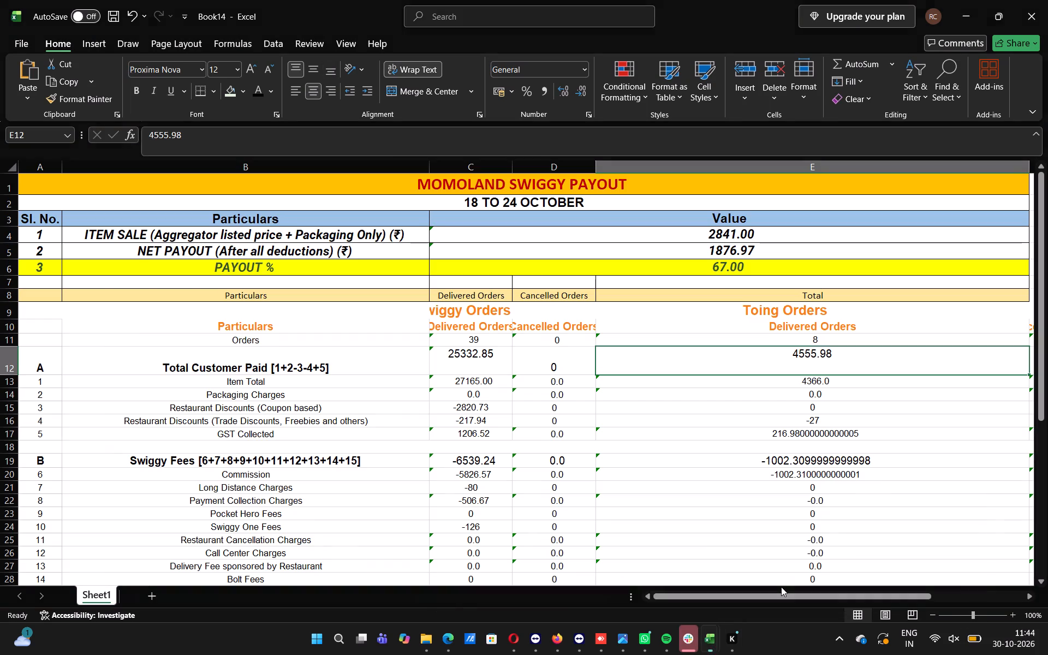
pyautogui.click(114, 186)
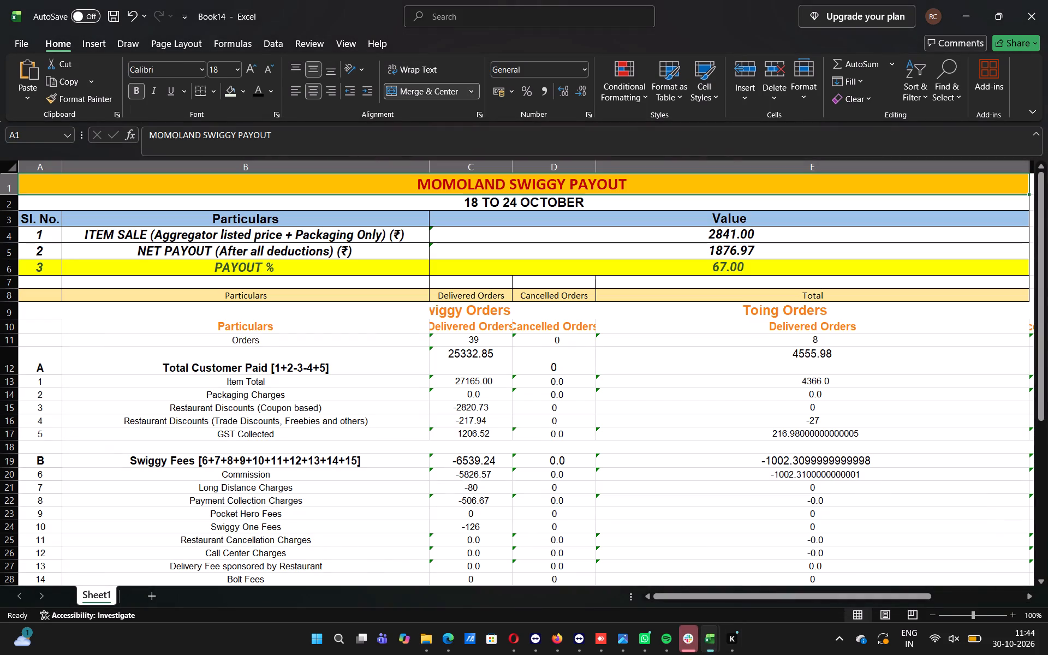
pyautogui.moveTo(114, 186); pyautogui.dragTo(119, 272)
pyautogui.hotkey('ctrl', 'c')
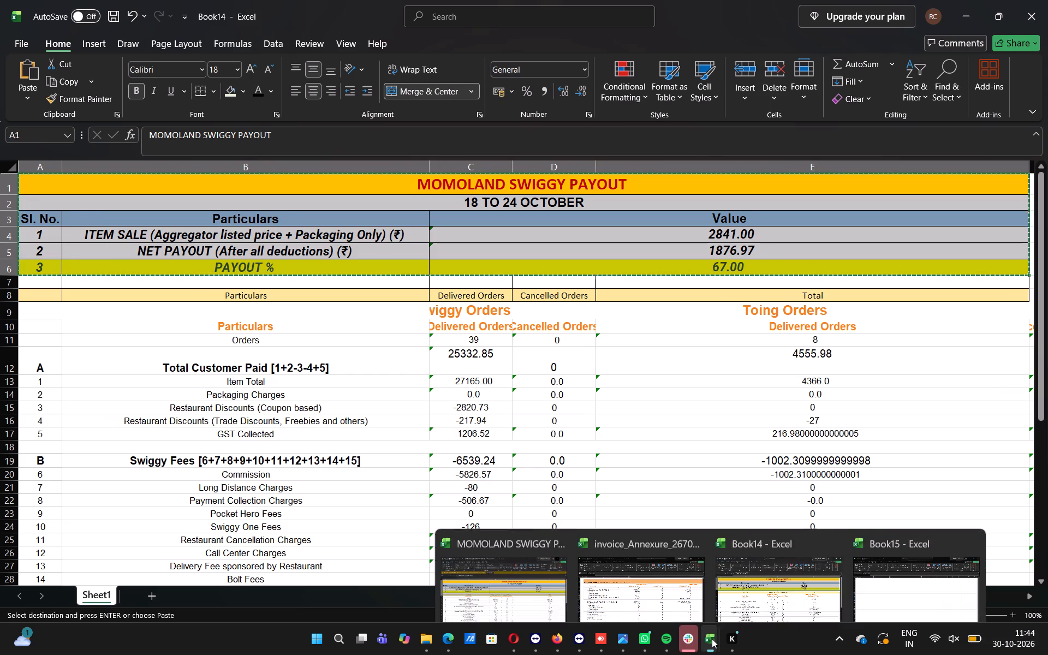
pyautogui.click(909, 573)
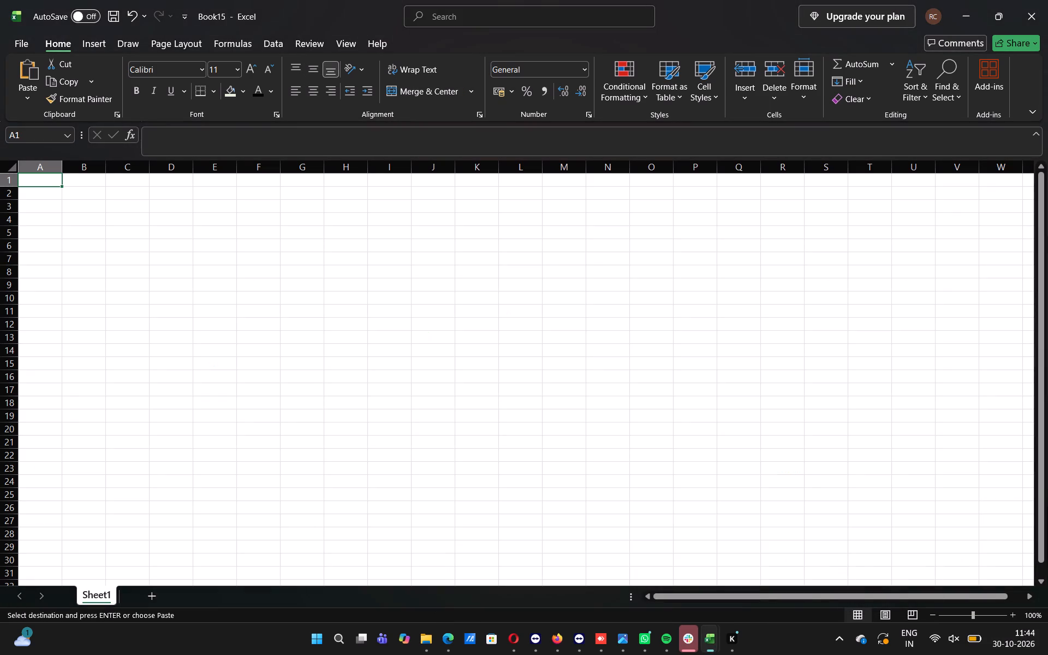
pyautogui.hotkey('ctrl', 'v')
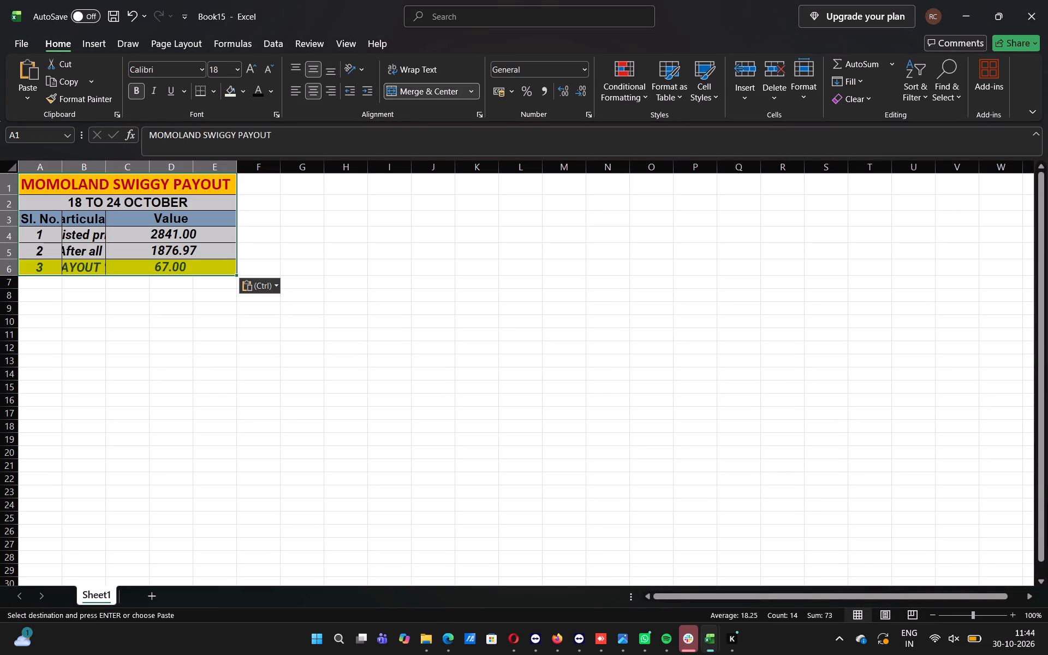
pyautogui.click(275, 225)
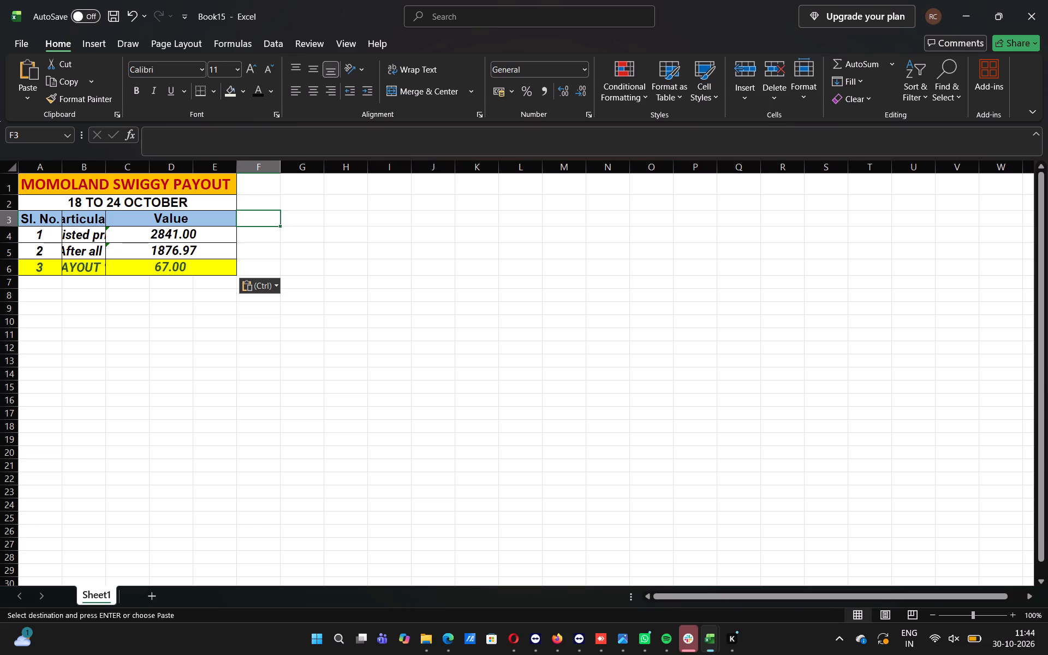
# Widen columns E and B of the pasted summary so the full Particulars text fits in its column.
pyautogui.moveTo(235, 166); pyautogui.dragTo(716, 199)
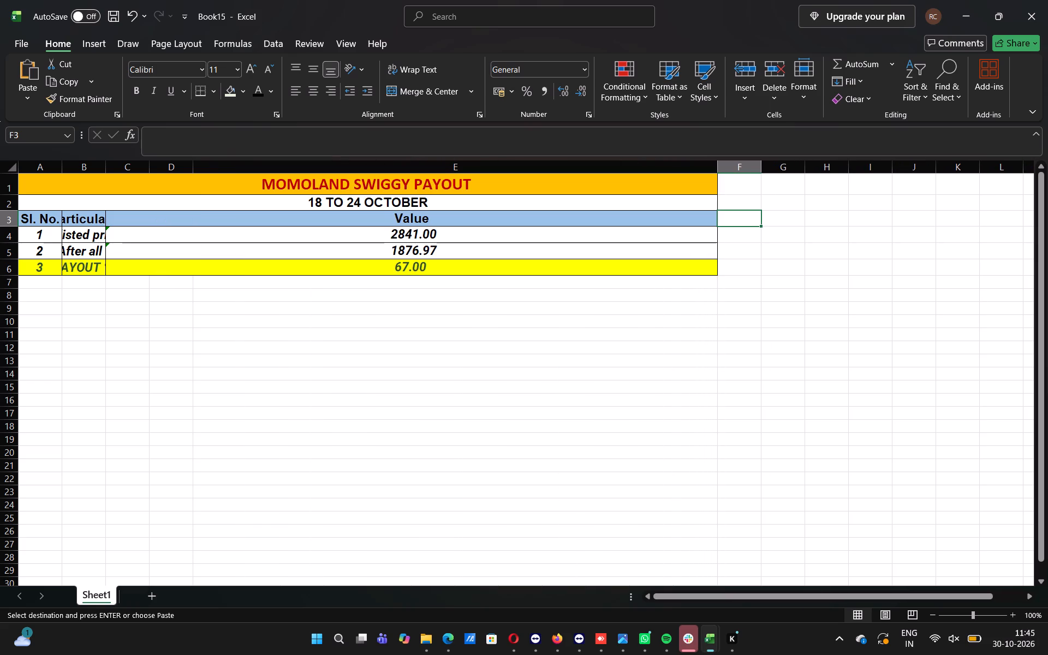
pyautogui.moveTo(106, 168); pyautogui.dragTo(147, 168)
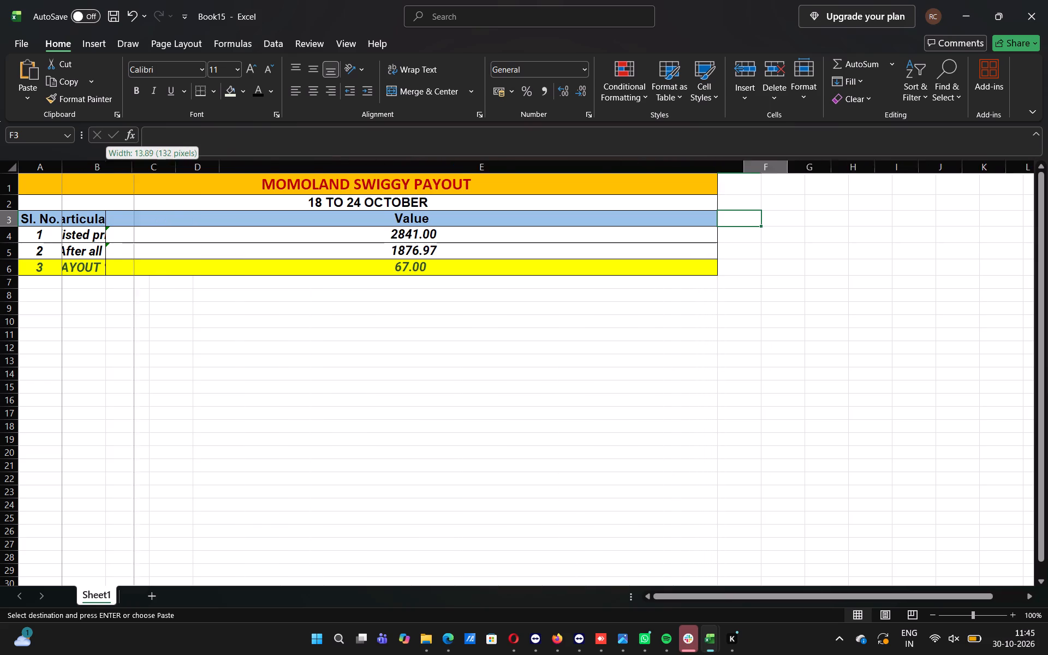
pyautogui.moveTo(147, 168); pyautogui.dragTo(295, 167)
pyautogui.moveTo(294, 166); pyautogui.dragTo(337, 169)
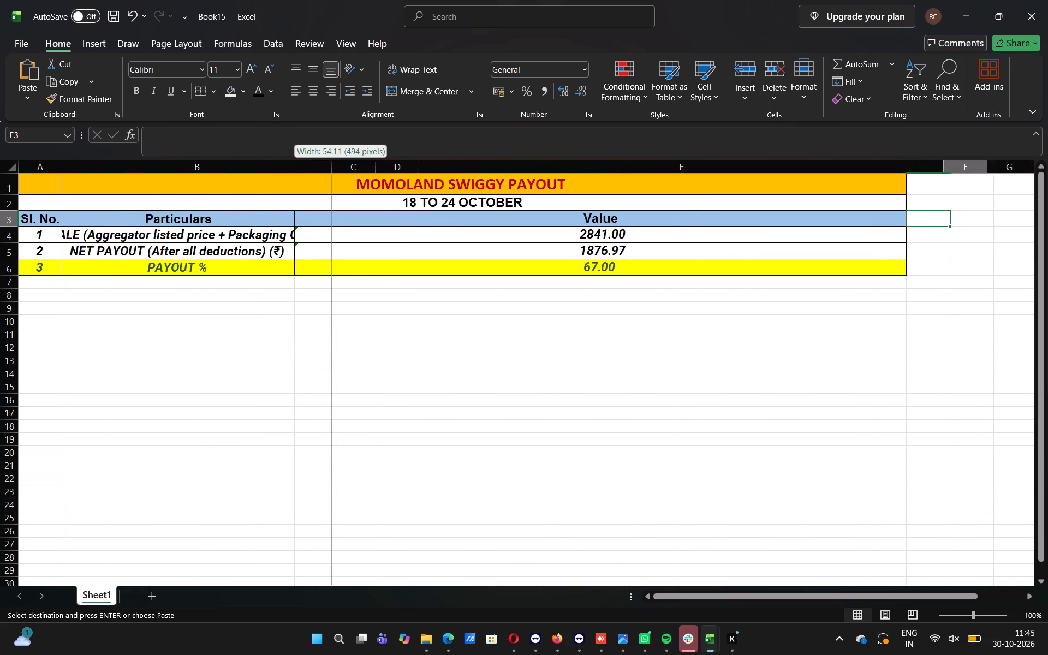
pyautogui.moveTo(337, 169); pyautogui.dragTo(369, 171)
pyautogui.moveTo(369, 165); pyautogui.dragTo(385, 165)
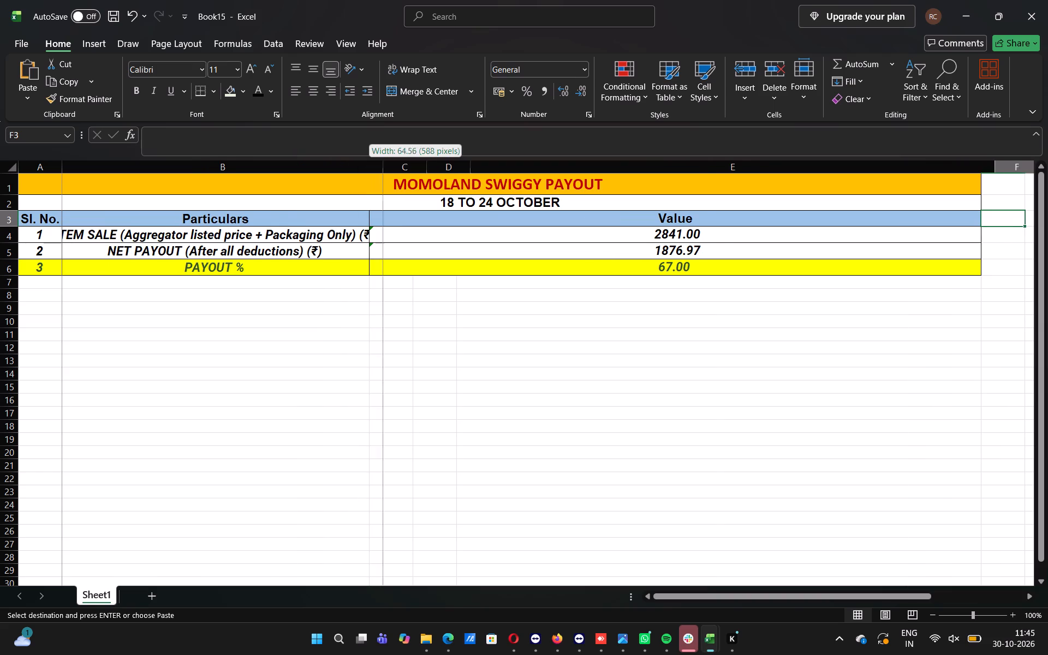
pyautogui.moveTo(385, 165); pyautogui.dragTo(396, 165)
# Replace the title in merged cell A1 with "SHUDH VAIHSNO HOTEL SWIGGY PAYOUT".
pyautogui.click(409, 186)
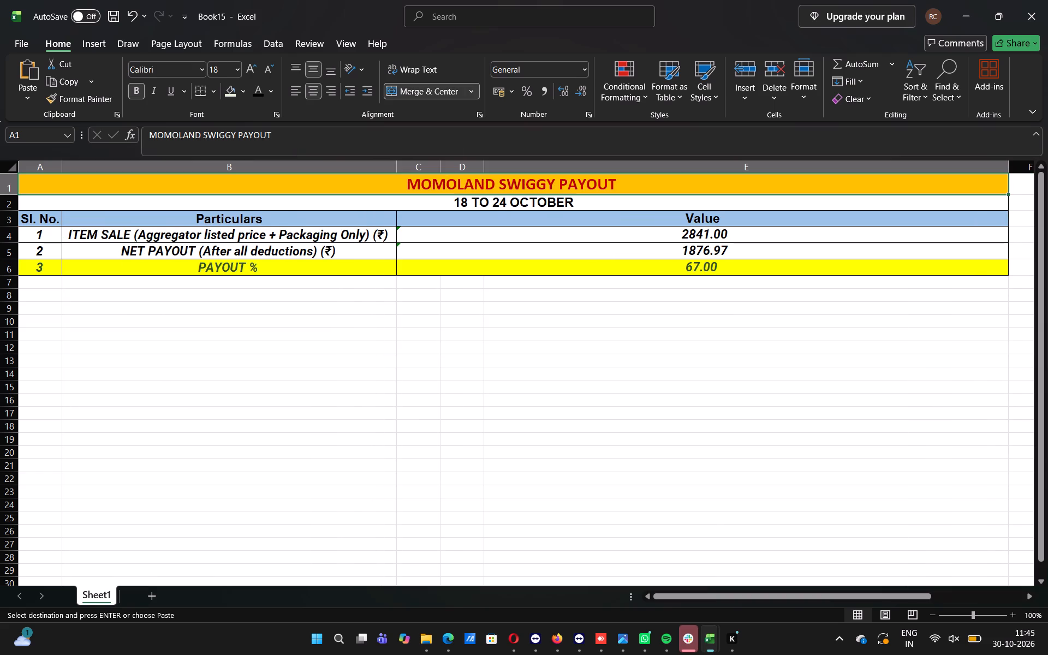
pyautogui.press('BackSpace')
pyautogui.write('SHUDH')
pyautogui.press('space')
pyautogui.write('VAIHSNO')
pyautogui.press('space')
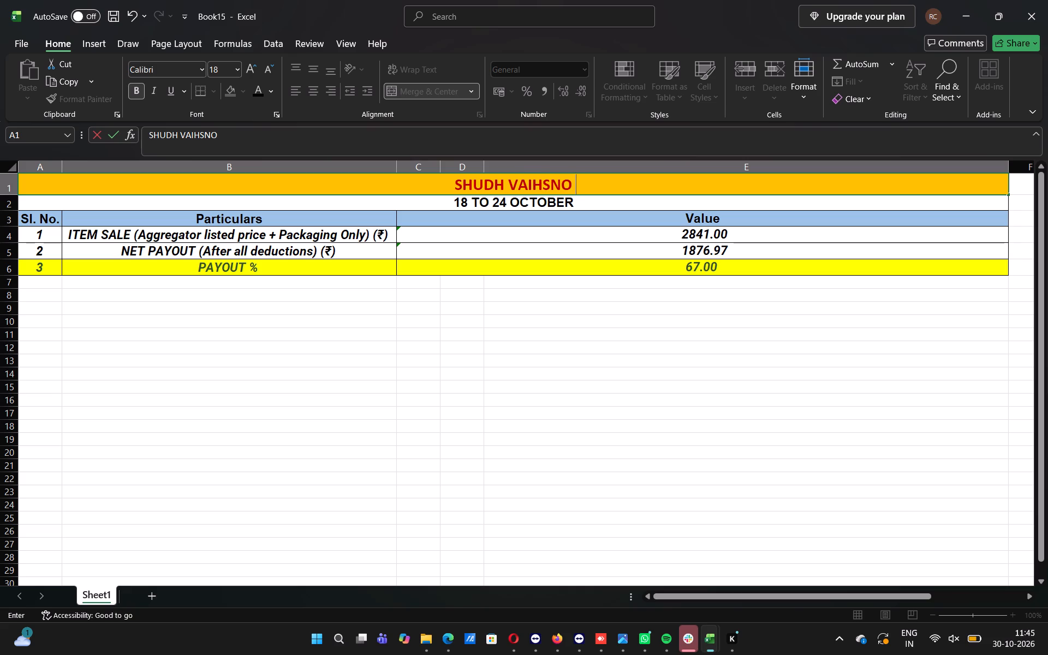
pyautogui.write('HOTEL SWIGGY PAYOUT')
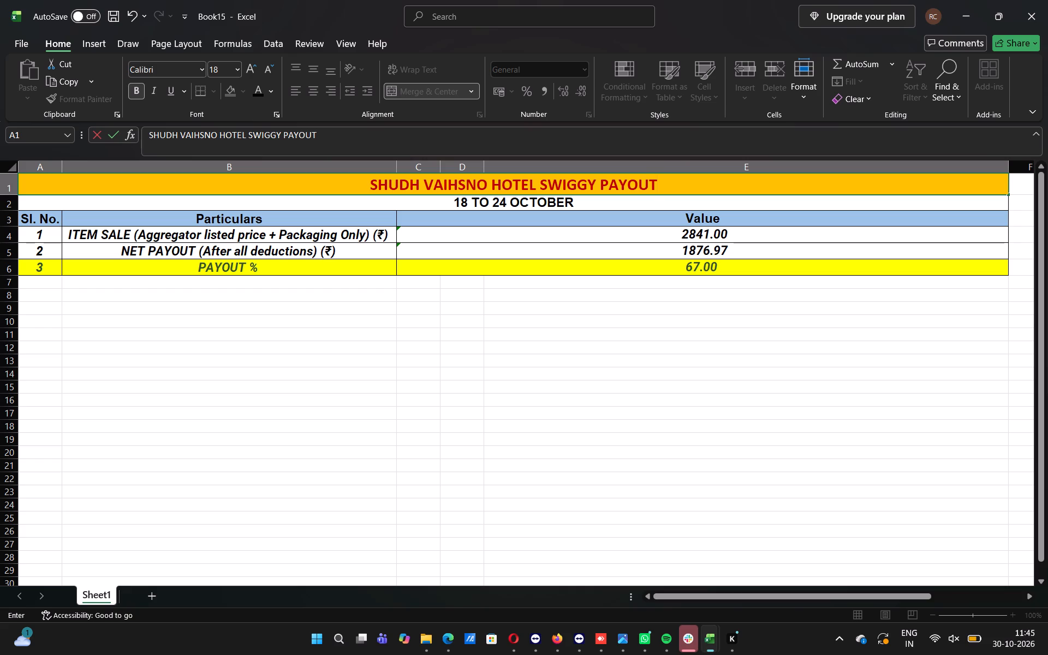
pyautogui.click(35, 294)
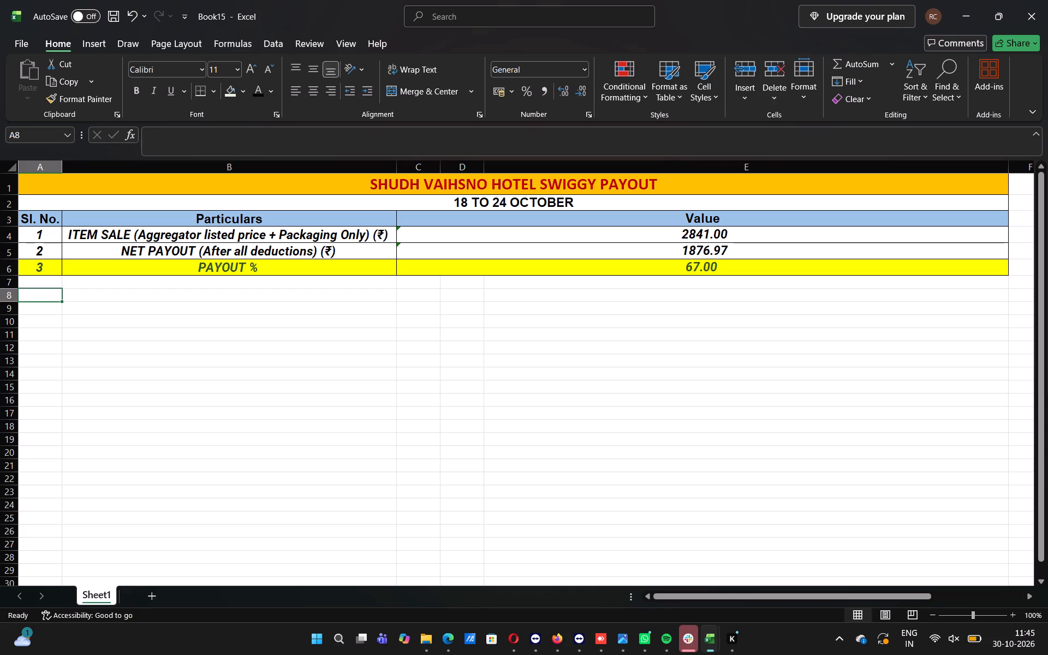
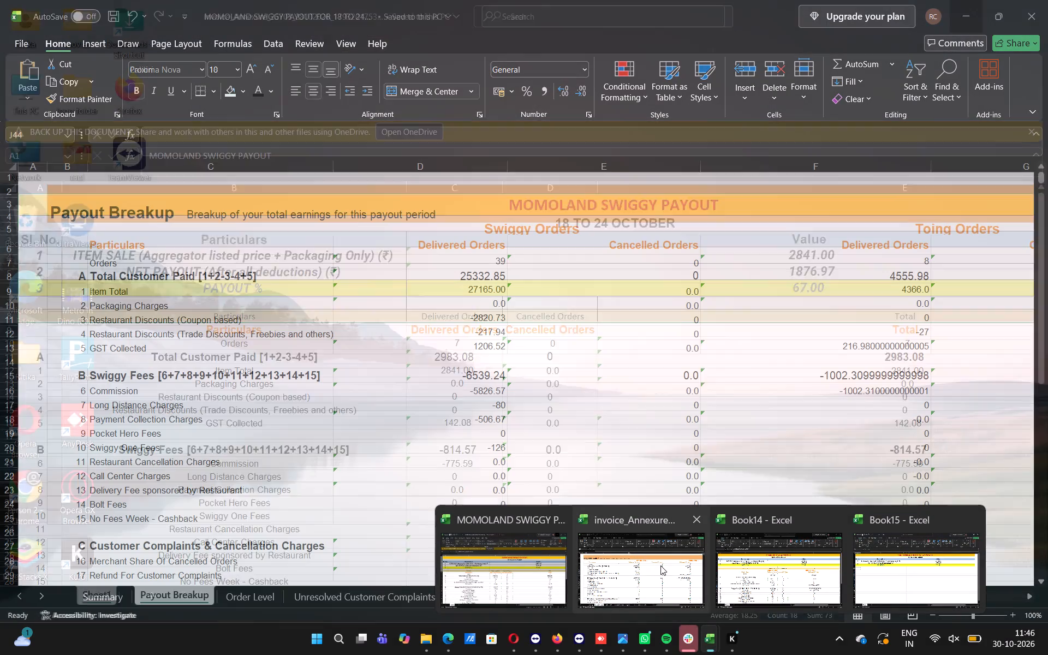
# Copy the Payout Breakup table, B5:H44, from the invoice_Annexure workbook into Book15 starting at cell A9.
pyautogui.click(661, 565)
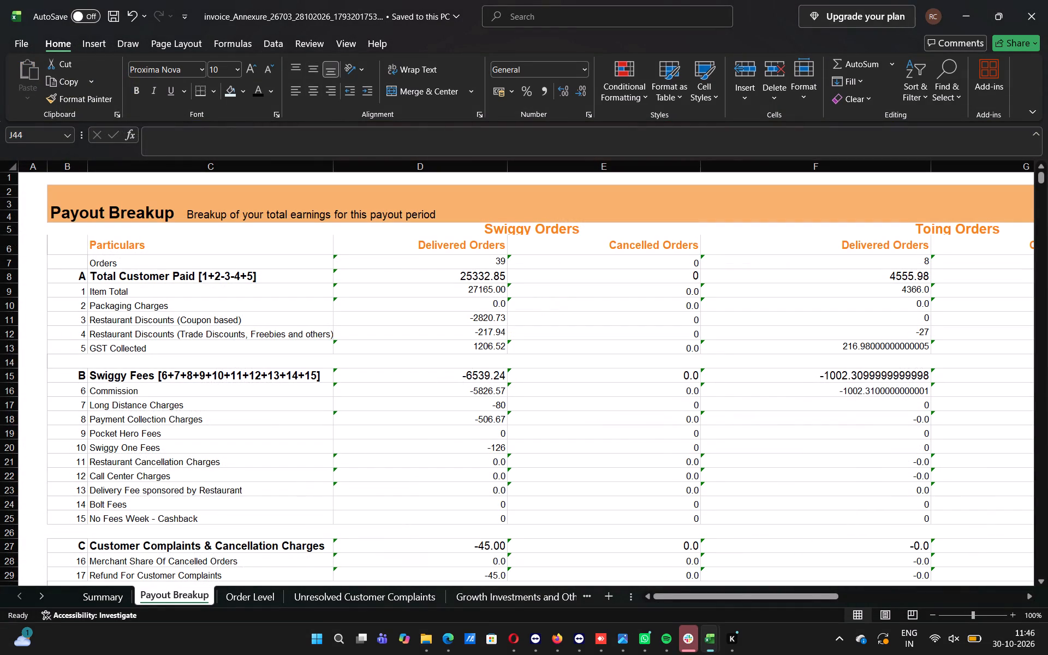
pyautogui.click(69, 233)
pyautogui.moveTo(69, 233); pyautogui.dragTo(644, 374)
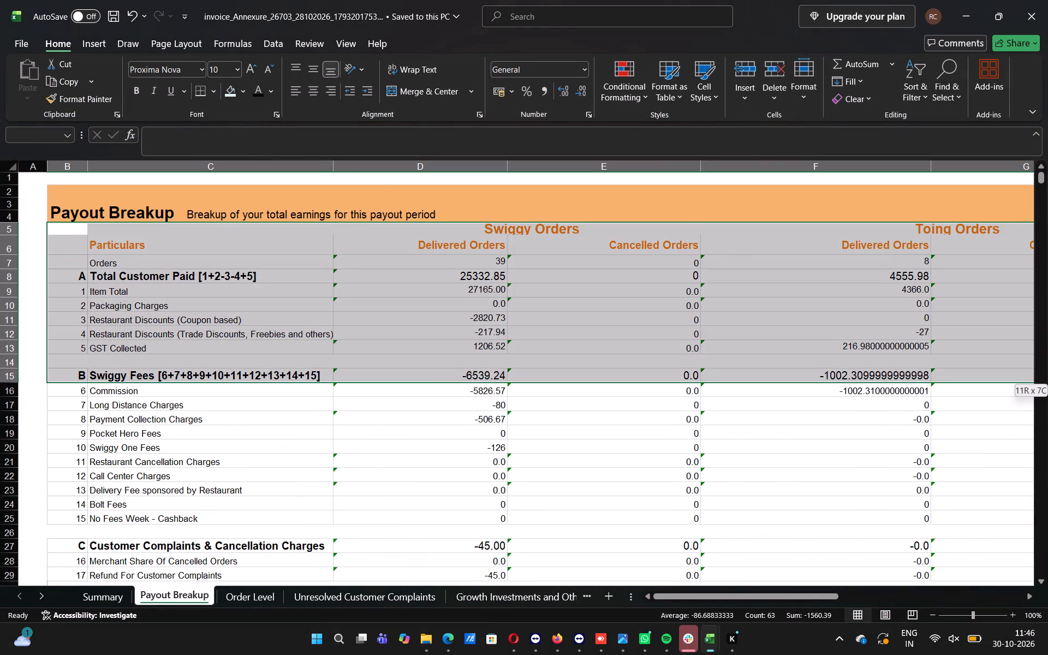
pyautogui.moveTo(644, 374); pyautogui.dragTo(654, 553)
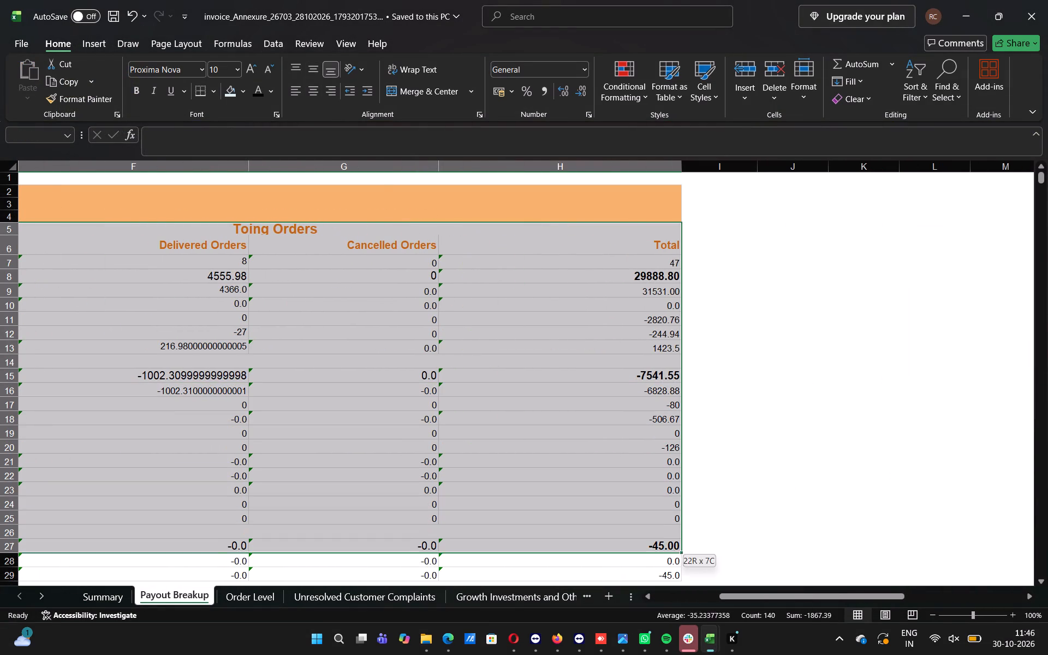
pyautogui.moveTo(654, 553); pyautogui.dragTo(651, 590)
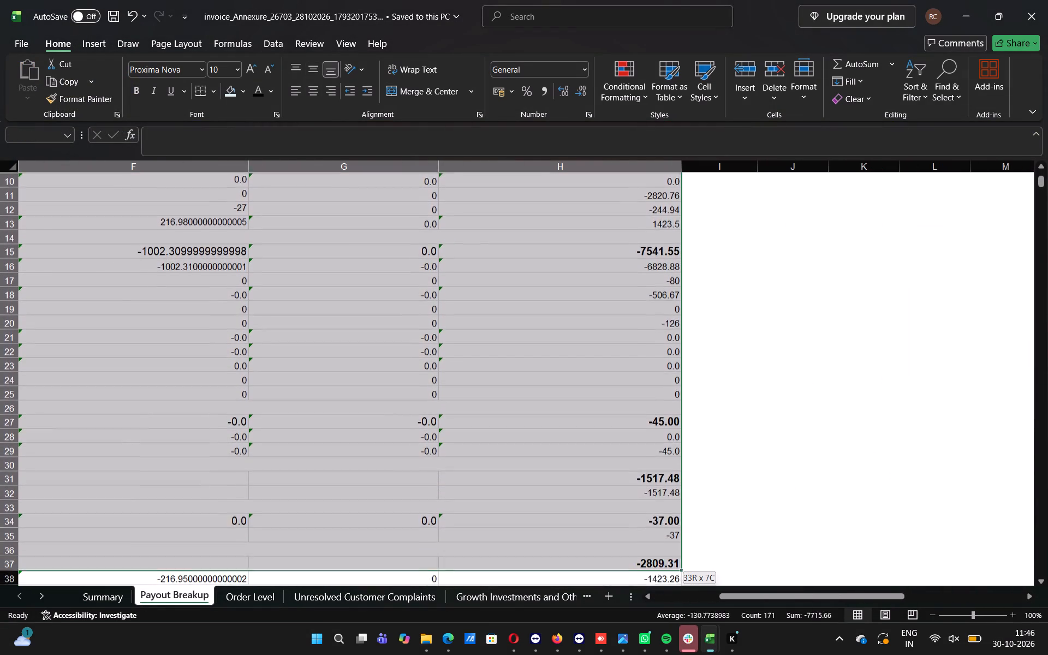
pyautogui.moveTo(651, 590); pyautogui.dragTo(644, 418)
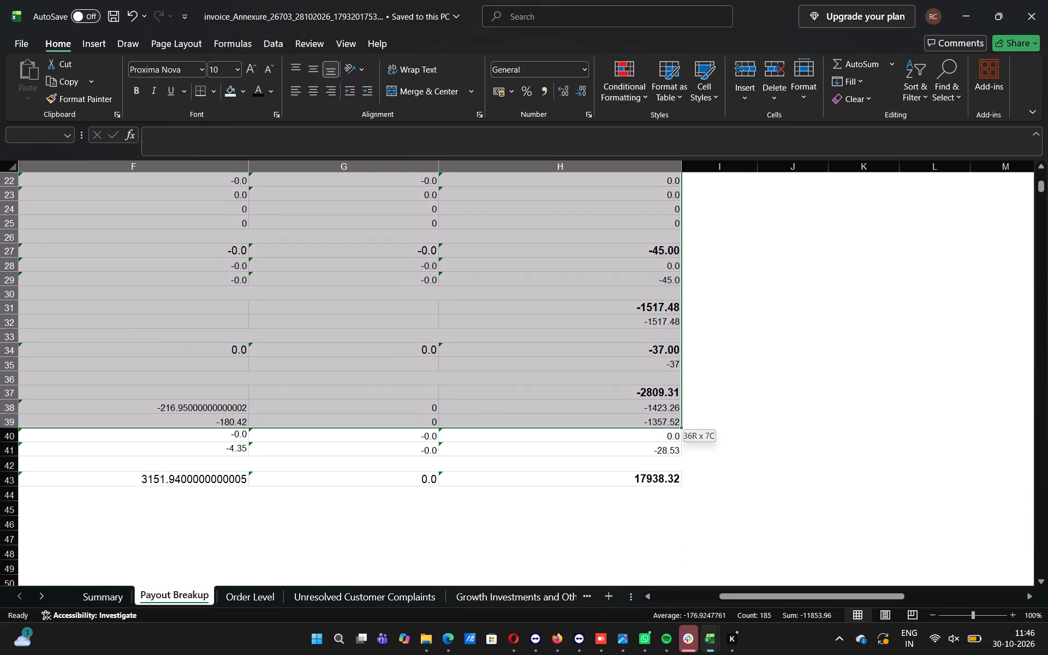
pyautogui.moveTo(644, 418); pyautogui.dragTo(643, 489)
pyautogui.hotkey('ctrl', 'c')
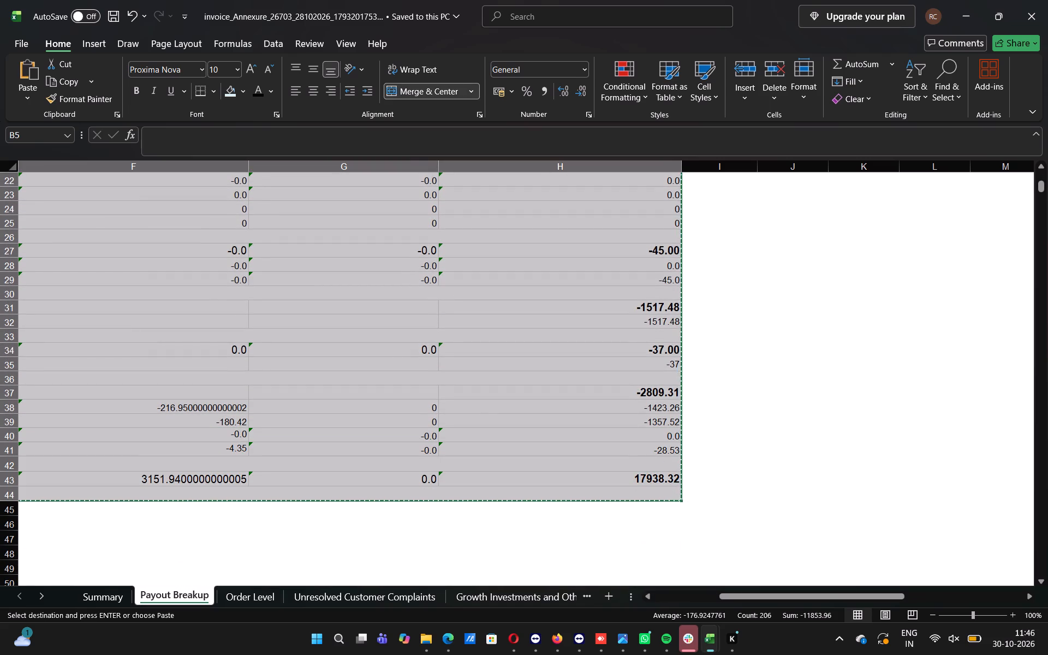
pyautogui.click(903, 561)
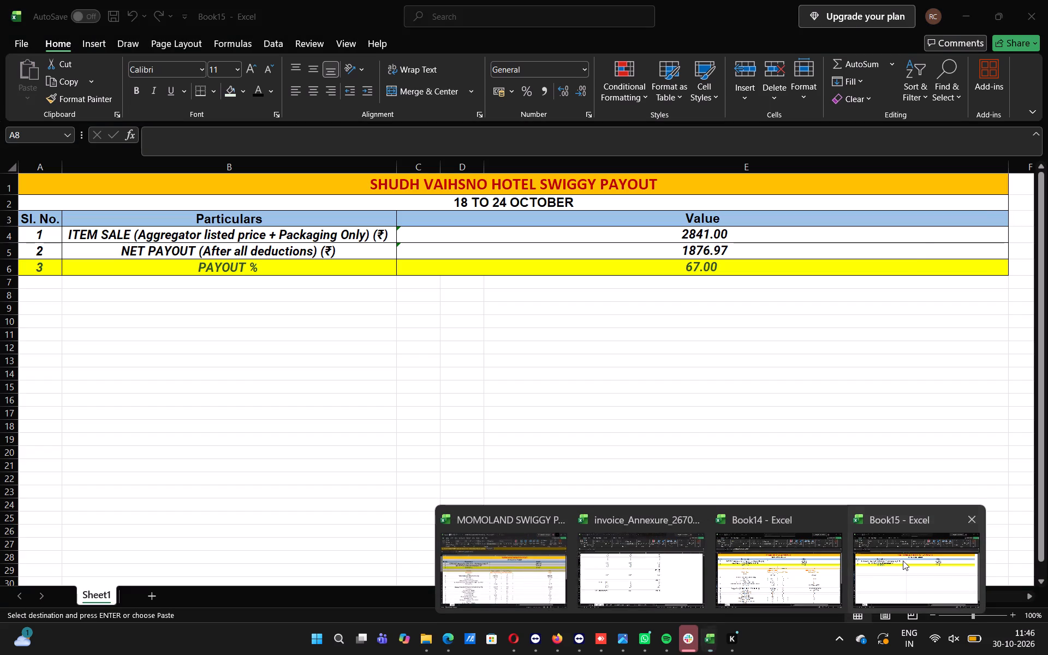
pyautogui.click(40, 309)
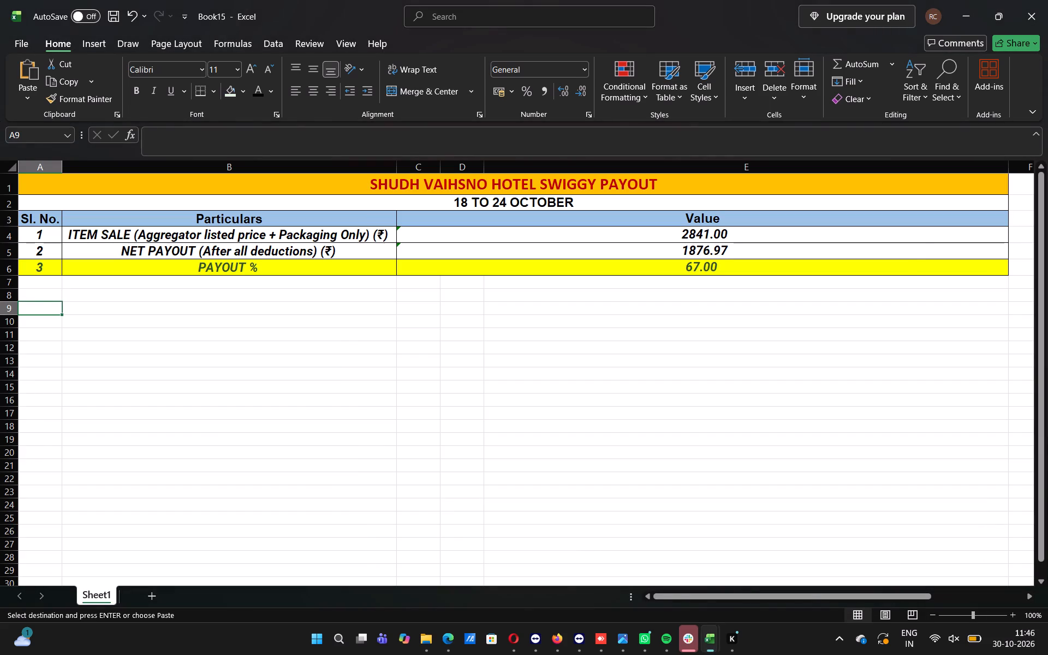
pyautogui.hotkey('ctrl', 'v')
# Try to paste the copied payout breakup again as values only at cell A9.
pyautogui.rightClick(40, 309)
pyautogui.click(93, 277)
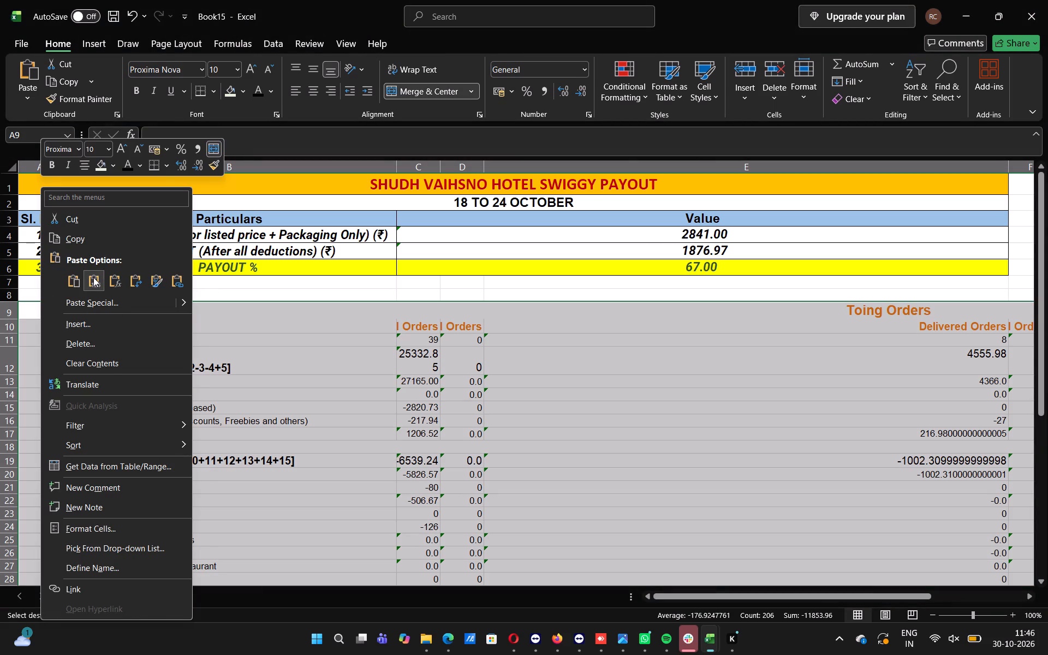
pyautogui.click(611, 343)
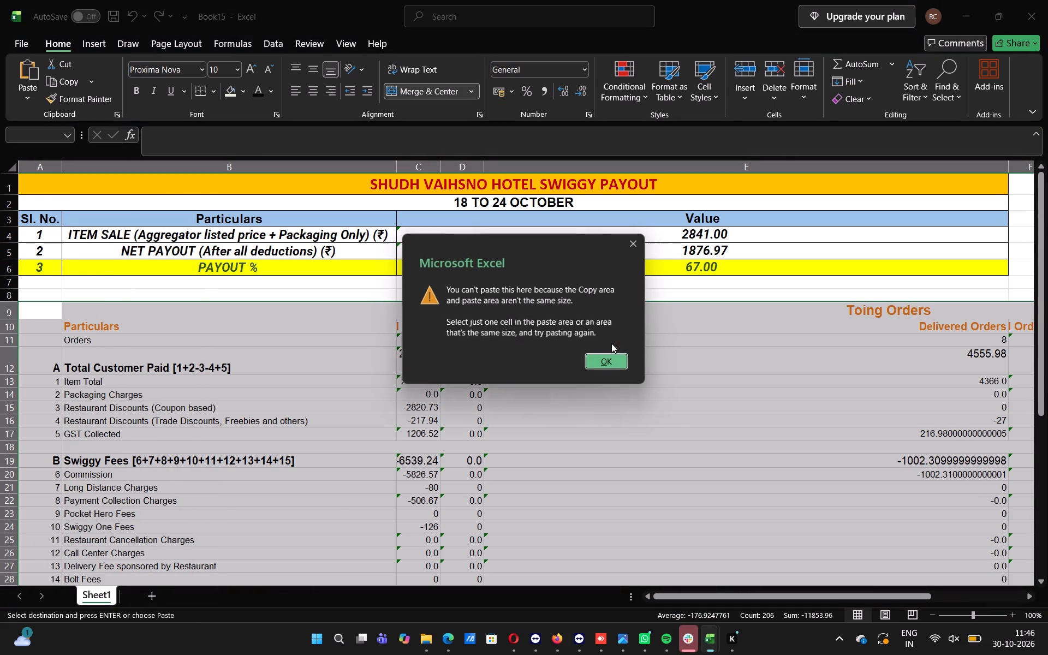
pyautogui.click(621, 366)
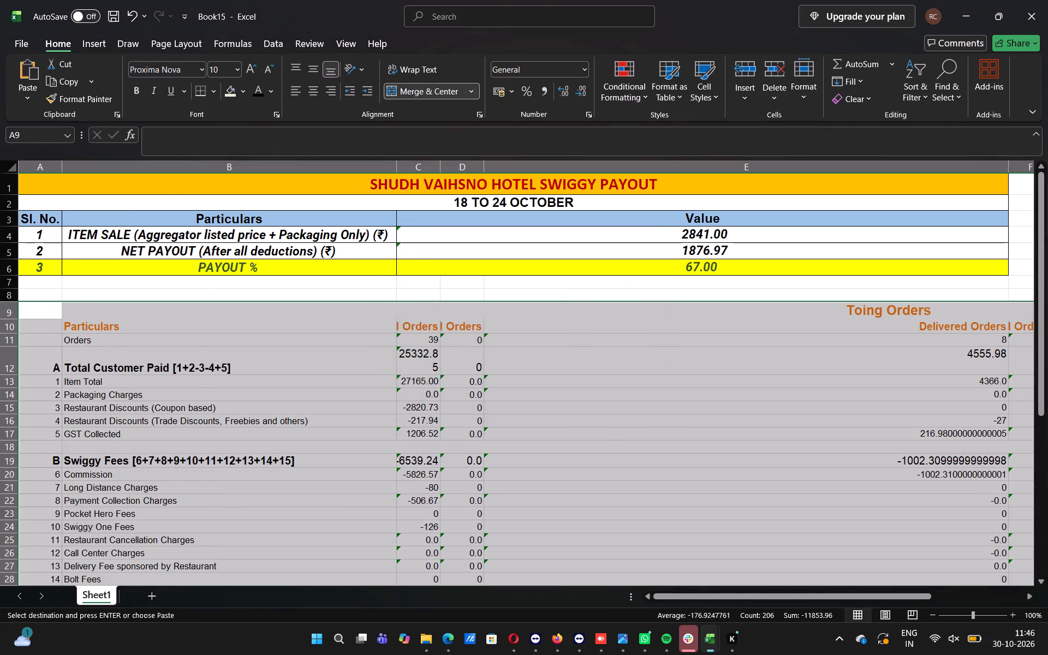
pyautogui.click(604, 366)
# Widen columns C and D of the pasted breakup for the Delivered Orders and Cancelled Orders headings.
pyautogui.moveTo(440, 167); pyautogui.dragTo(495, 168)
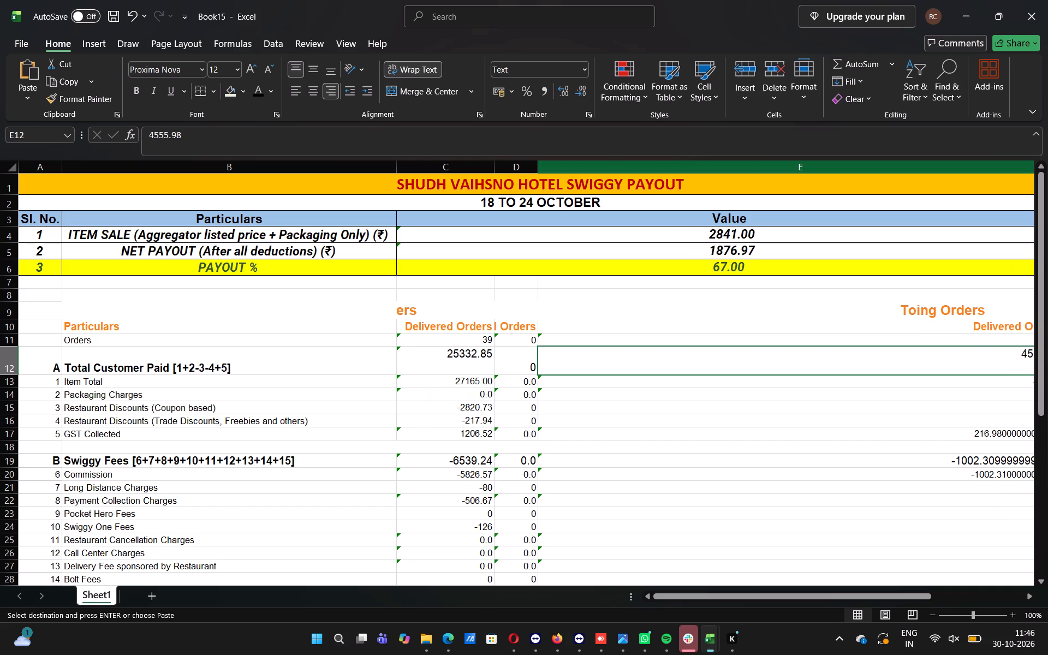
pyautogui.moveTo(539, 163); pyautogui.dragTo(573, 163)
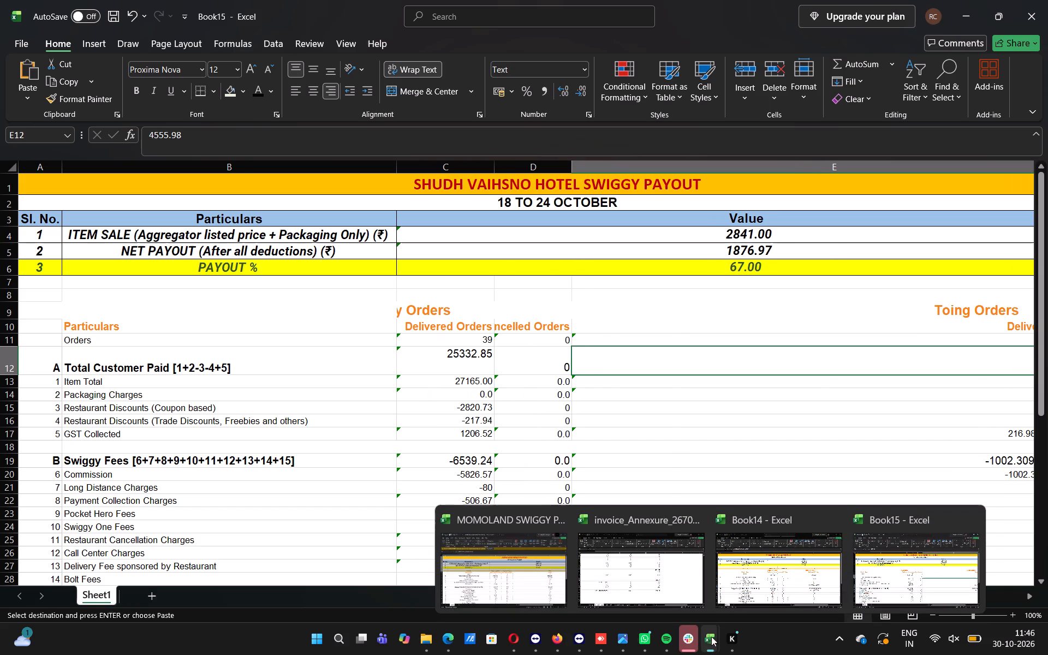
# Copy the shaded heading row 8 from the Momoland Swiggy payout workbook over row 9 of Book15.
pyautogui.click(468, 567)
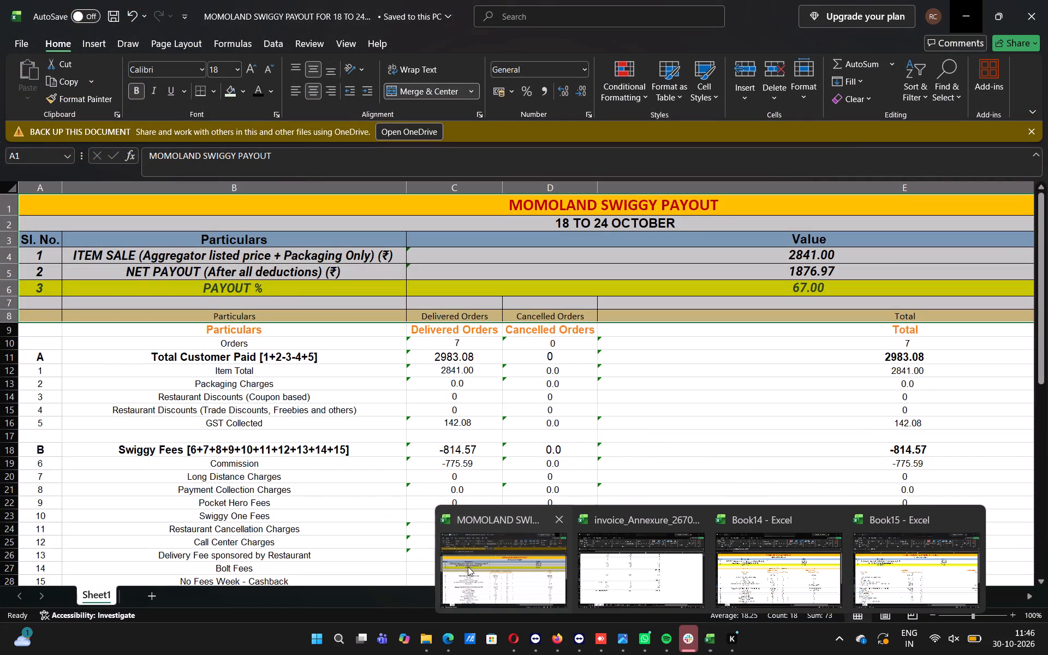
pyautogui.click(13, 316)
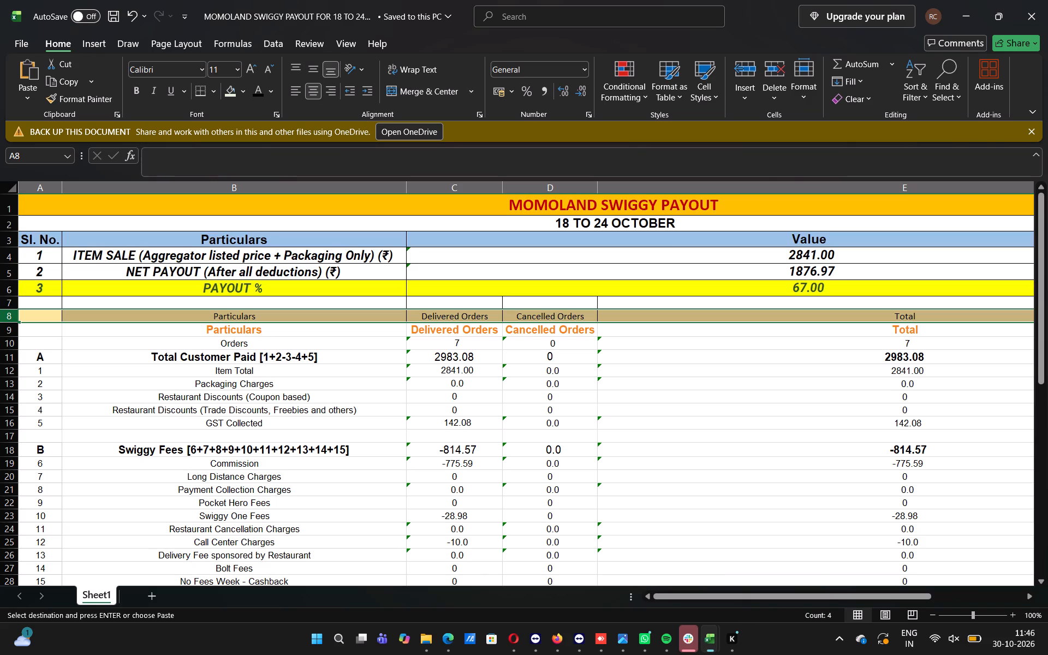
pyautogui.hotkey('ctrl', 'c')
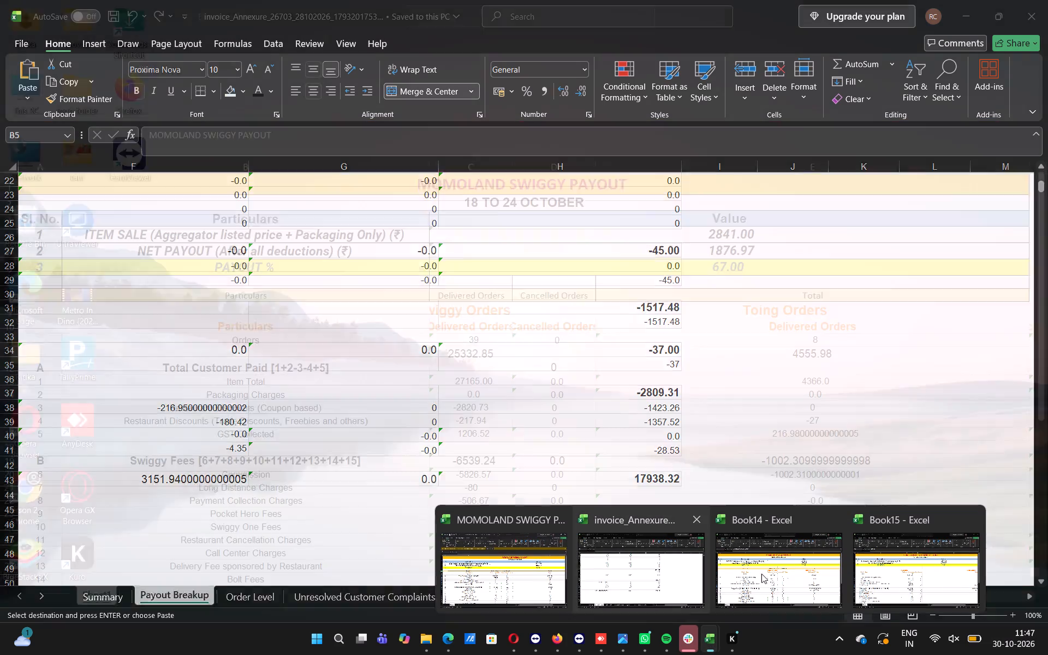
pyautogui.click(896, 569)
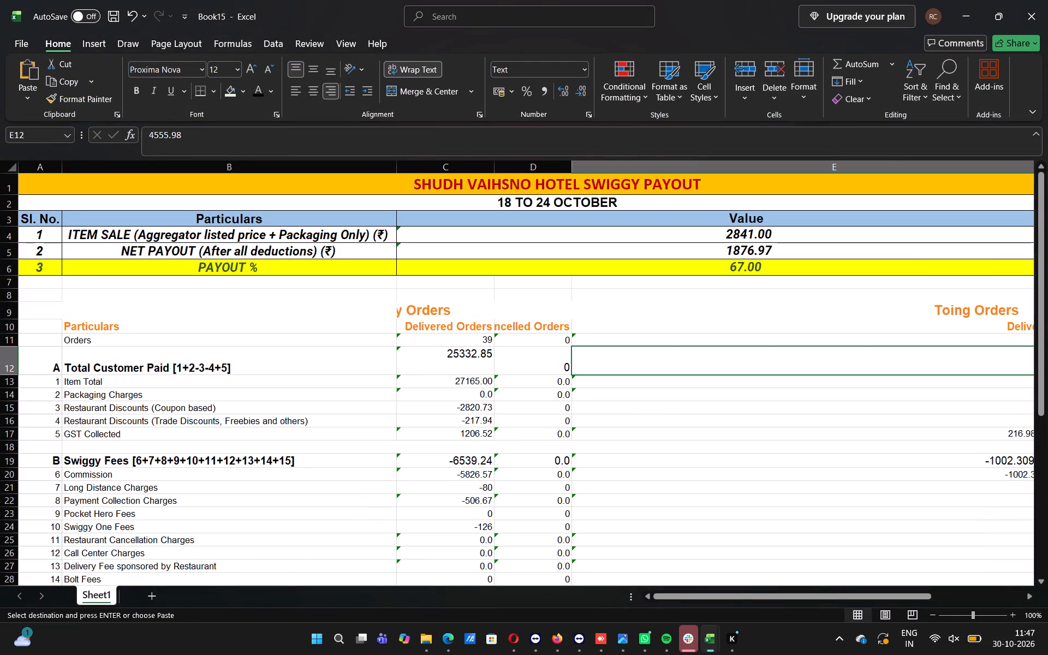
pyautogui.click(22, 308)
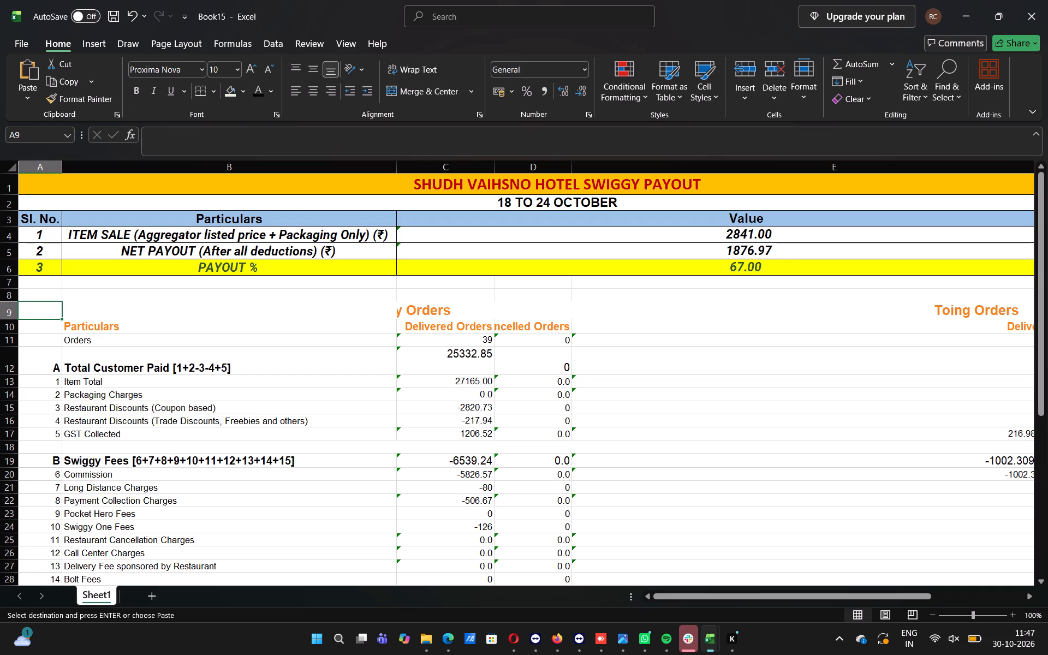
pyautogui.hotkey('ctrl', 'v')
pyautogui.click(677, 350)
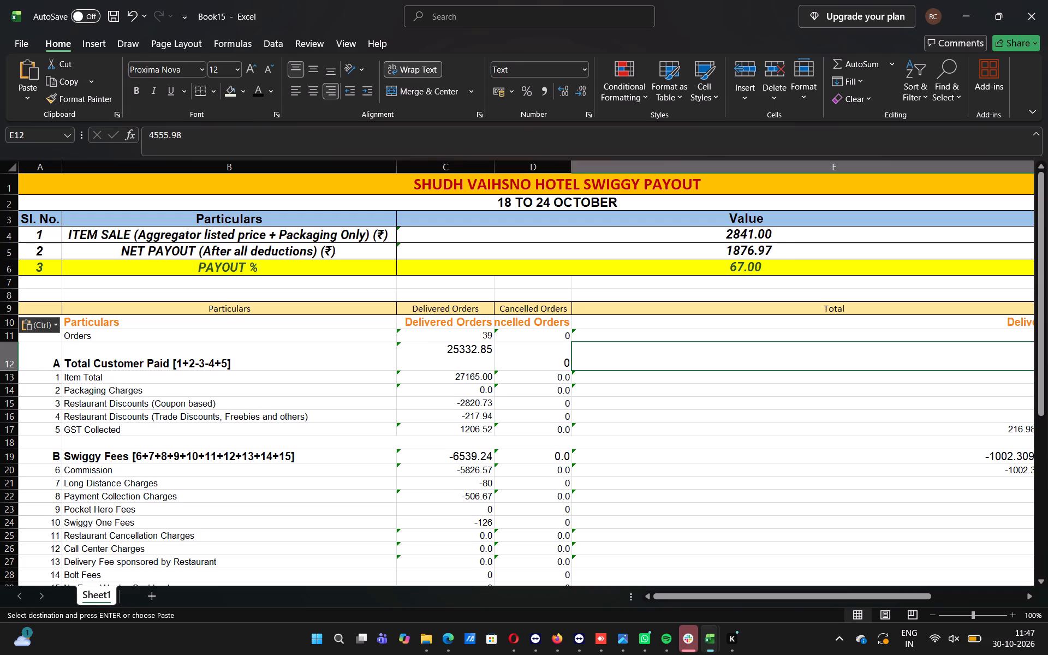
# Centre the contents of the whole payout sheet horizontally, from the title down to the Net Payout row, A1:G47.
pyautogui.click(49, 187)
pyautogui.moveTo(49, 187); pyautogui.dragTo(70, 605)
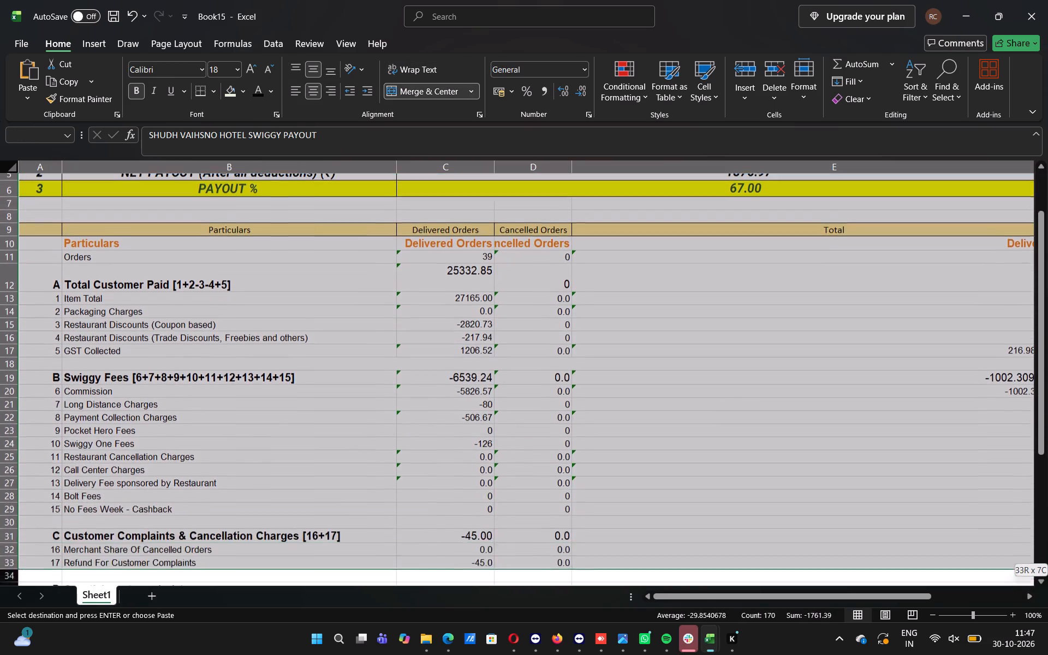
pyautogui.moveTo(70, 605); pyautogui.dragTo(85, 537)
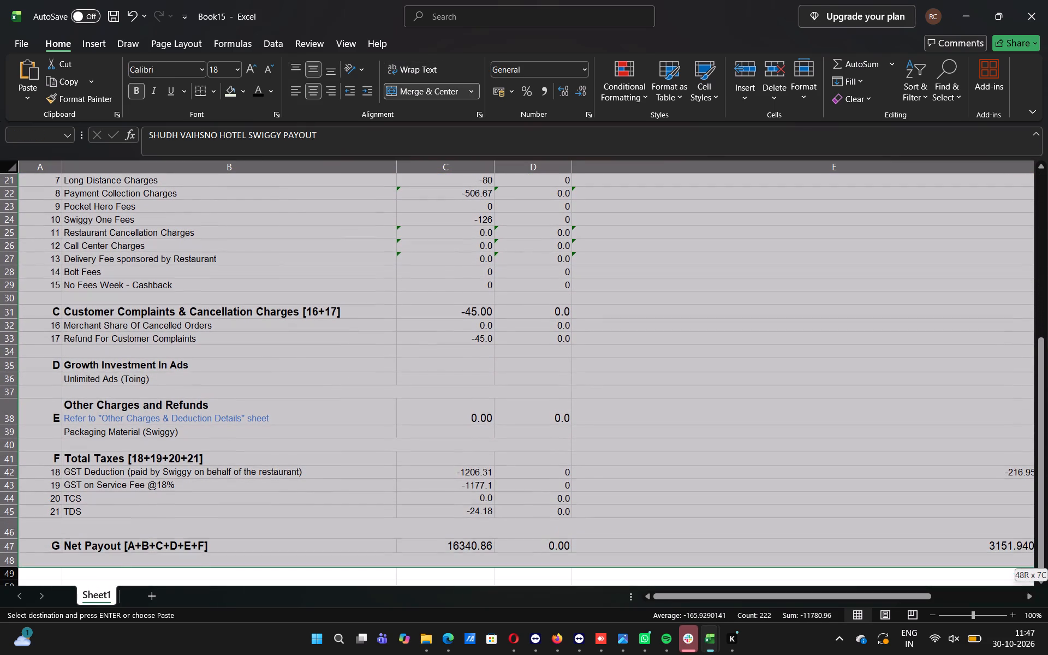
pyautogui.moveTo(85, 537); pyautogui.dragTo(83, 544)
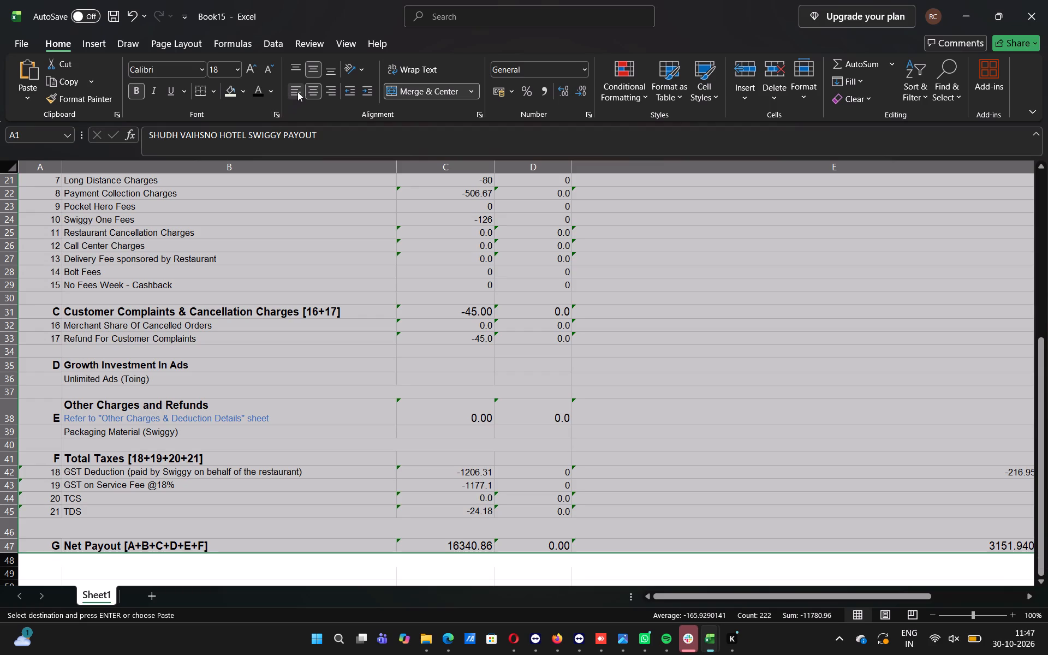
pyautogui.click(314, 94)
pyautogui.click(314, 94)
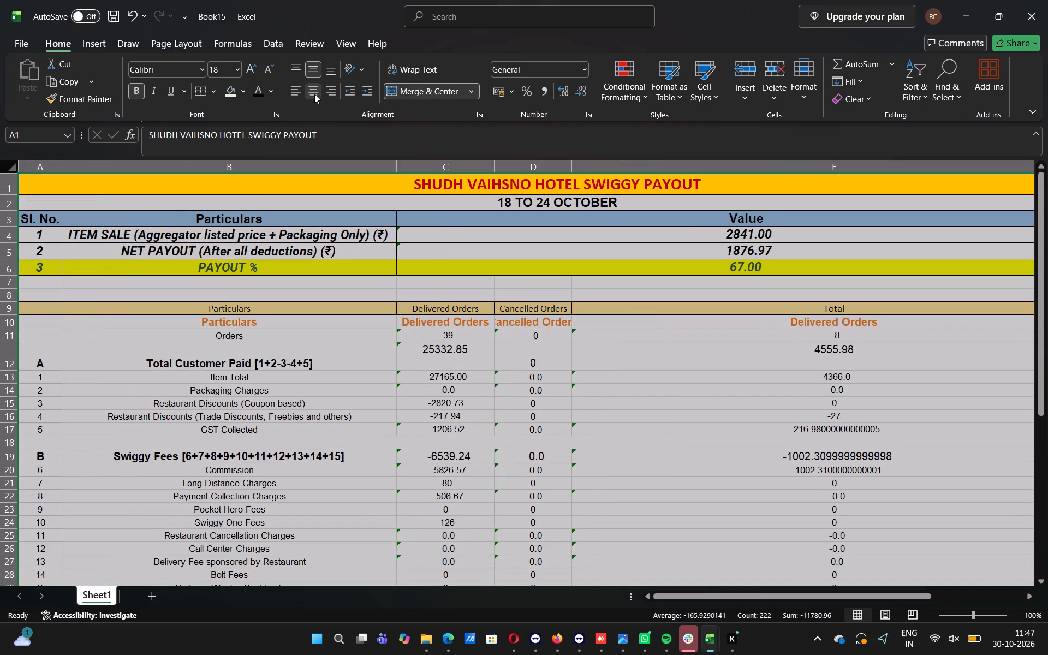
# Apply all borders to the selected payout range A1:G47.
pyautogui.click(213, 88)
pyautogui.click(240, 224)
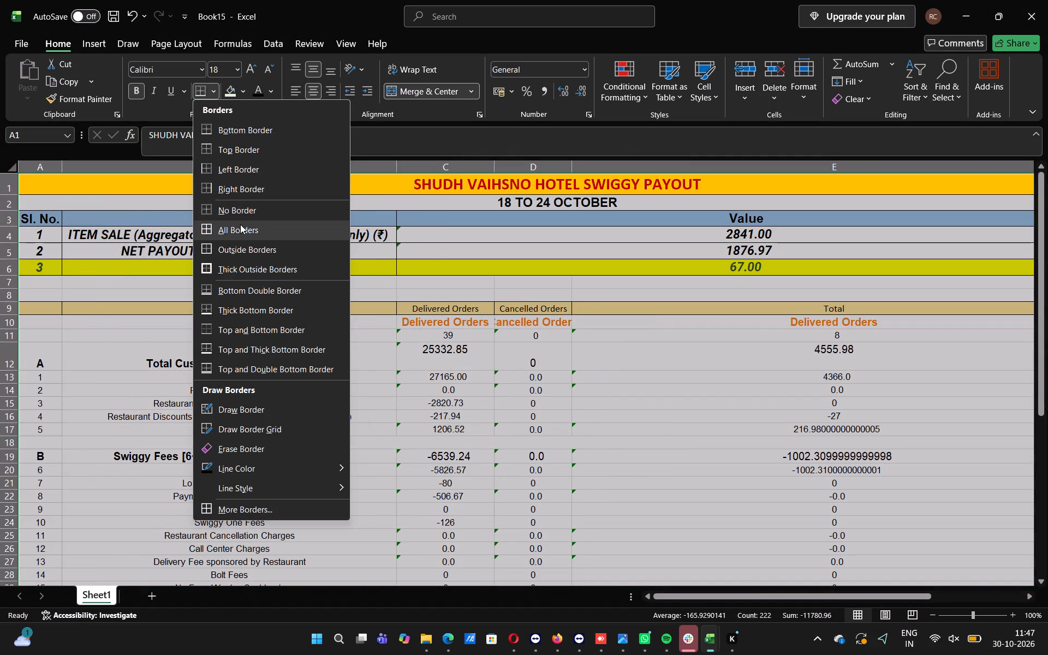
pyautogui.click(642, 369)
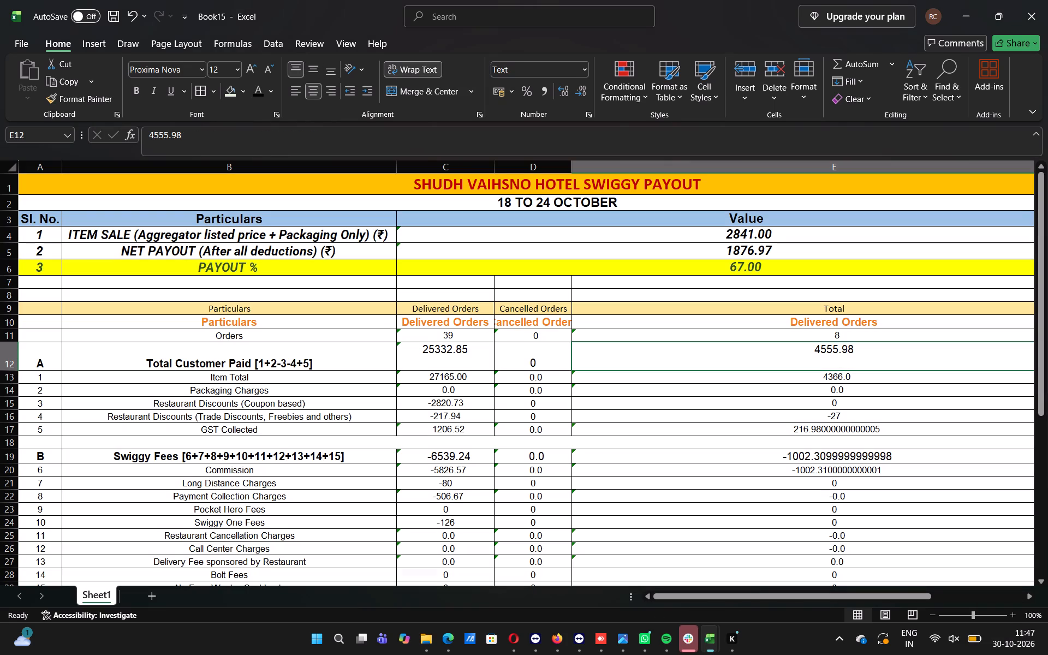
# Narrow column E to a width of about 48 and widen columns F and G to show their order figures.
pyautogui.moveTo(785, 592); pyautogui.dragTo(873, 606)
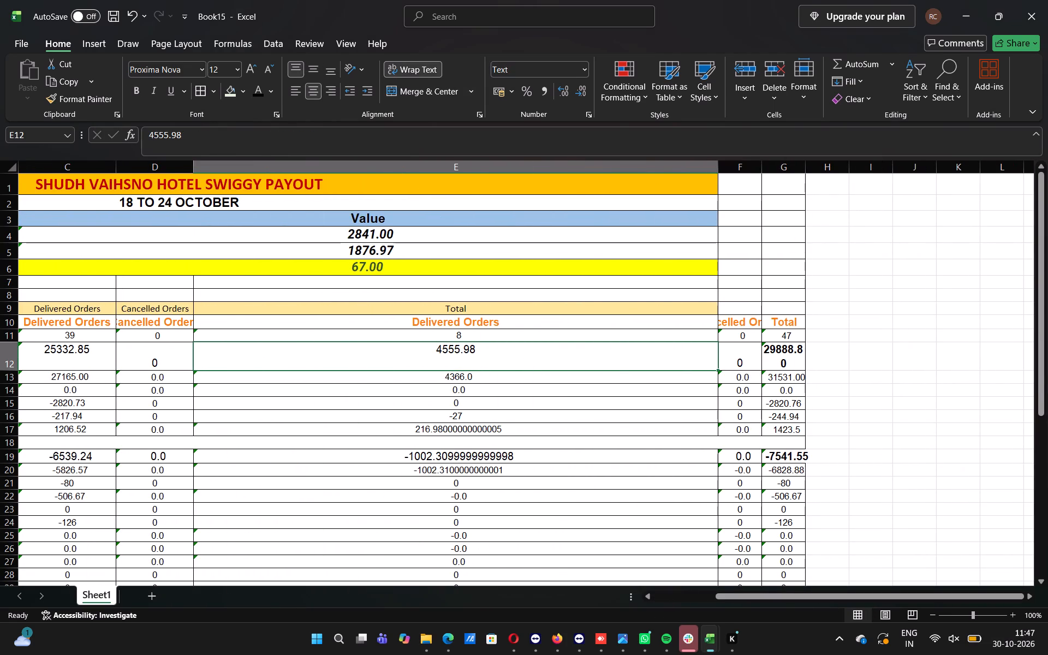
pyautogui.moveTo(717, 168); pyautogui.dragTo(536, 190)
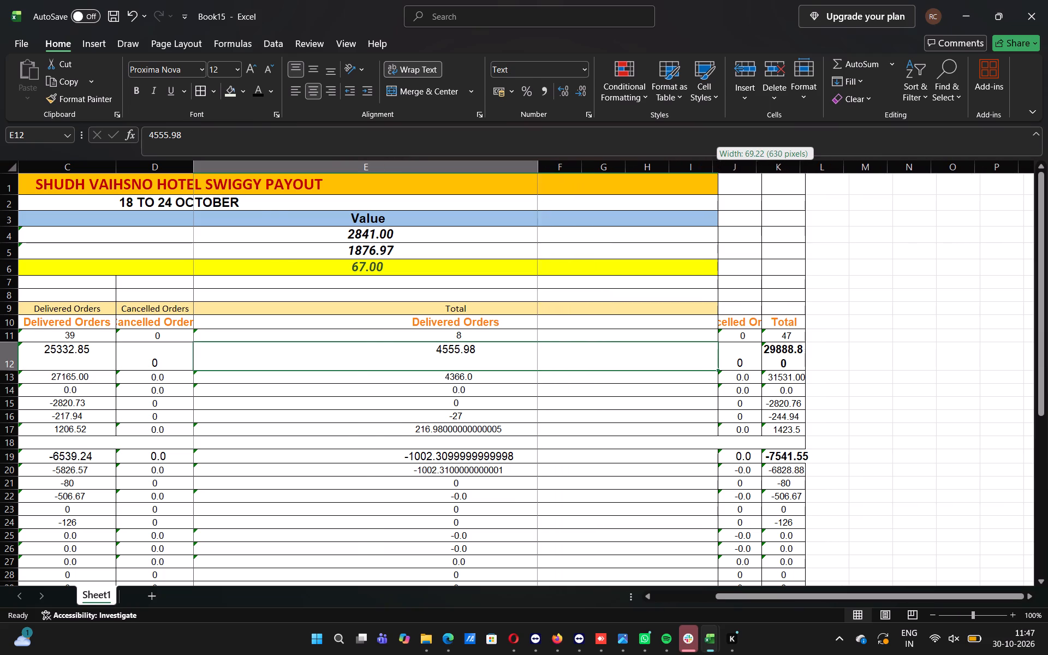
pyautogui.moveTo(536, 190); pyautogui.dragTo(537, 192)
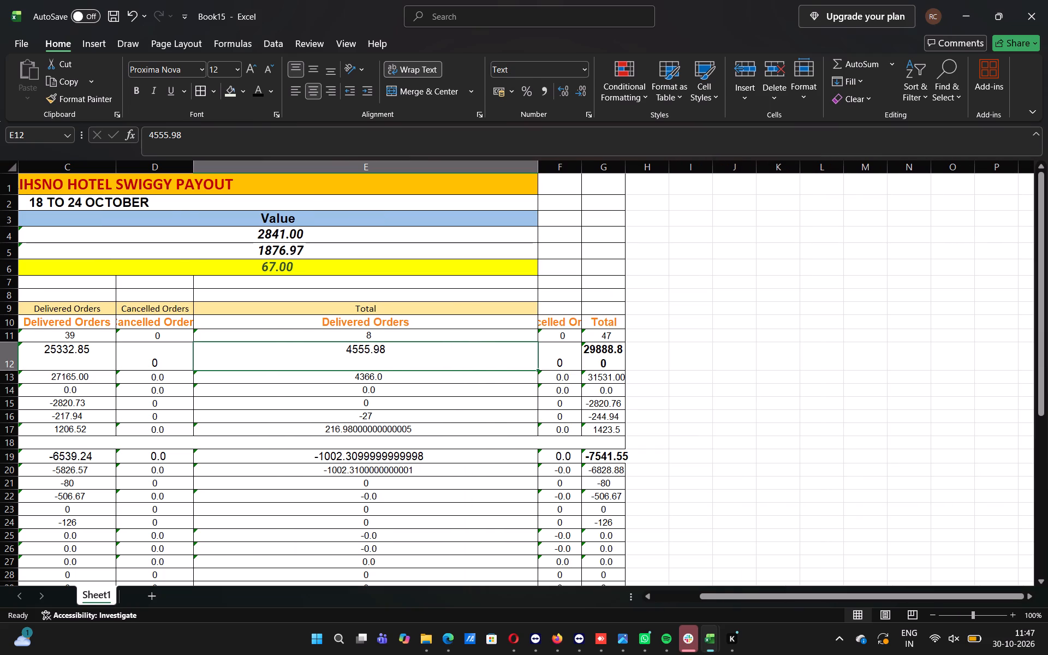
pyautogui.moveTo(539, 164); pyautogui.dragTo(436, 182)
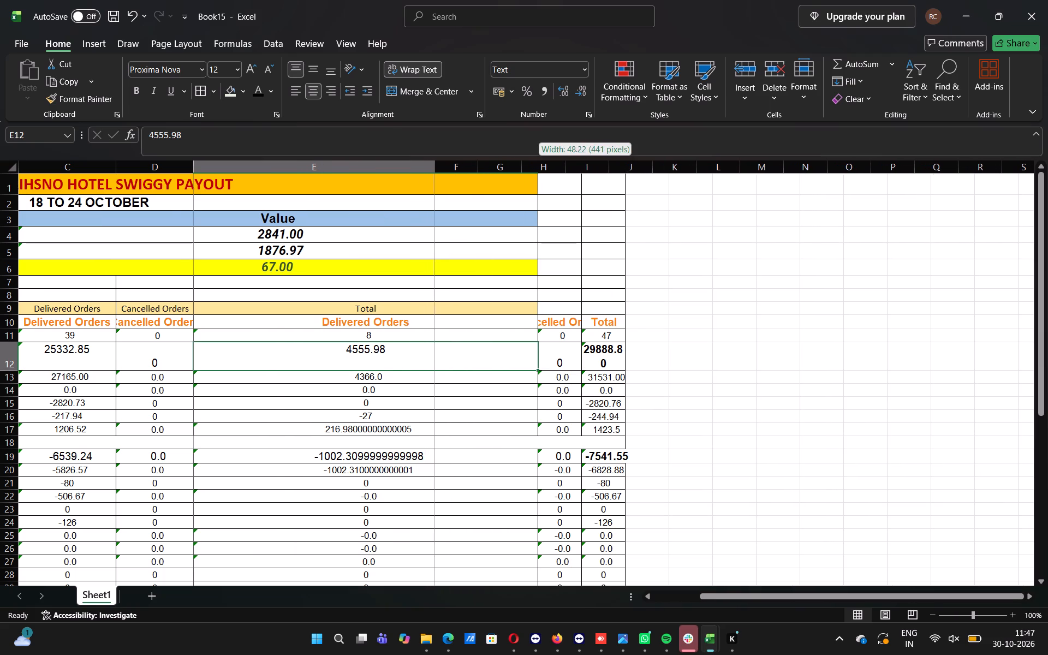
pyautogui.moveTo(436, 182); pyautogui.dragTo(438, 182)
pyautogui.moveTo(481, 164); pyautogui.dragTo(511, 164)
pyautogui.moveTo(556, 164); pyautogui.dragTo(608, 171)
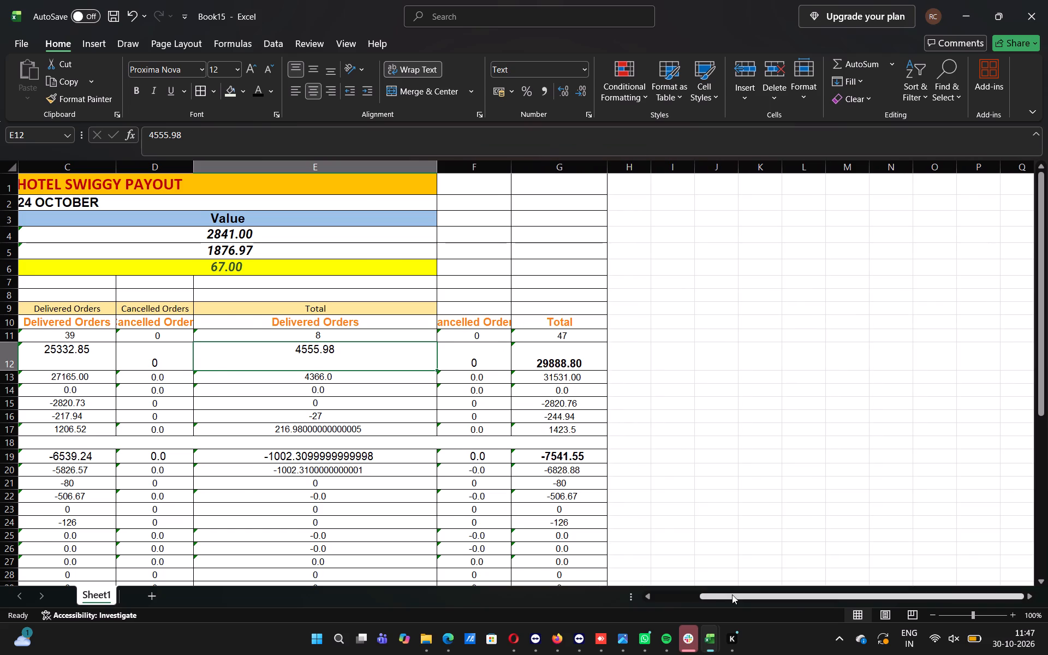
pyautogui.moveTo(732, 594); pyautogui.dragTo(659, 600)
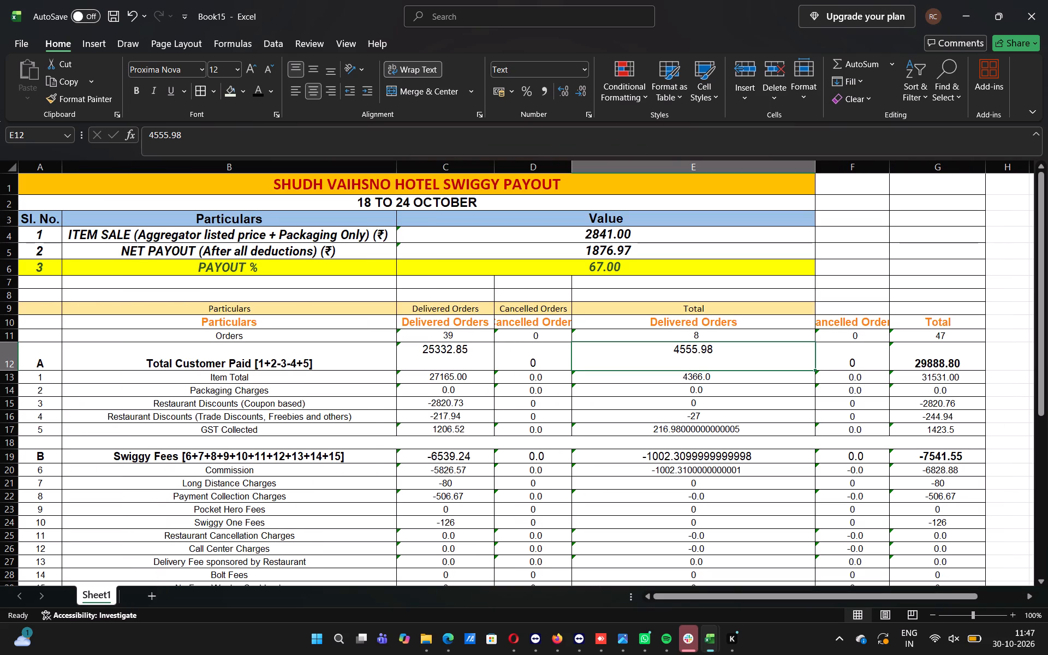
# Clear the old ITEM SALE, NET PAYOUT and PAYOUT % values from the summary cells C4, C5 and C6.
pyautogui.click(931, 374)
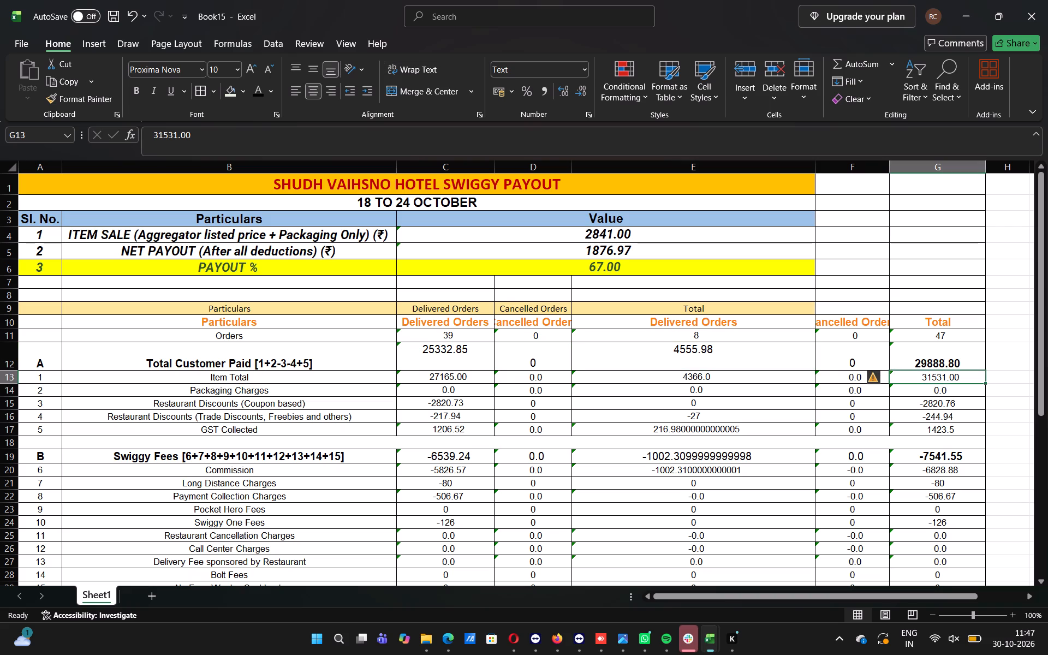
pyautogui.click(927, 378)
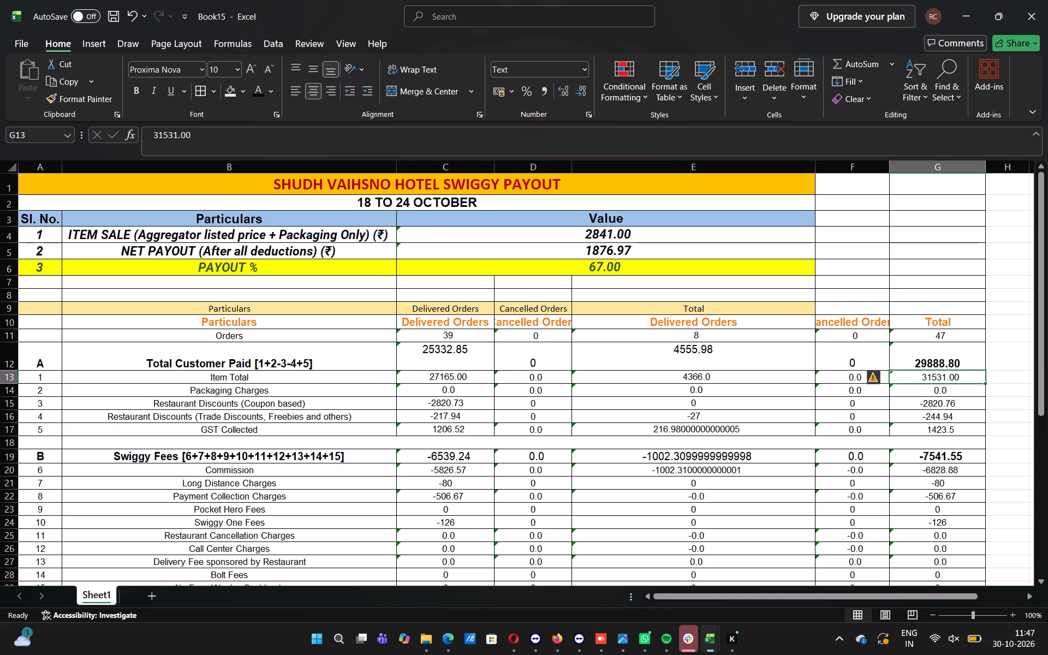
pyautogui.click(605, 233)
pyautogui.press('BackSpace')
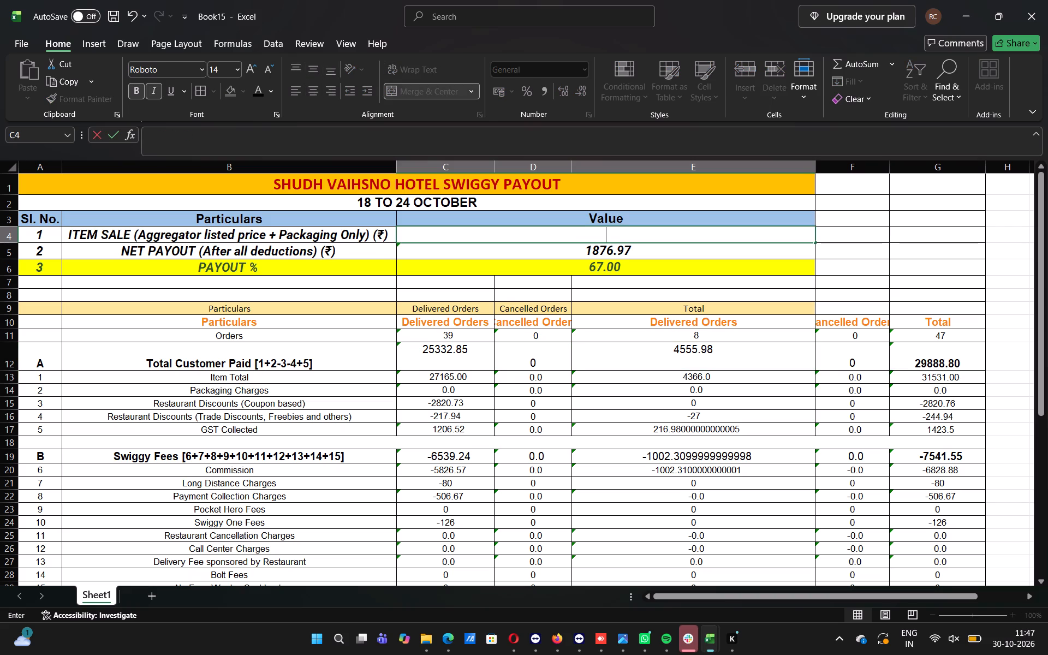
pyautogui.click(611, 253)
pyautogui.press('BackSpace')
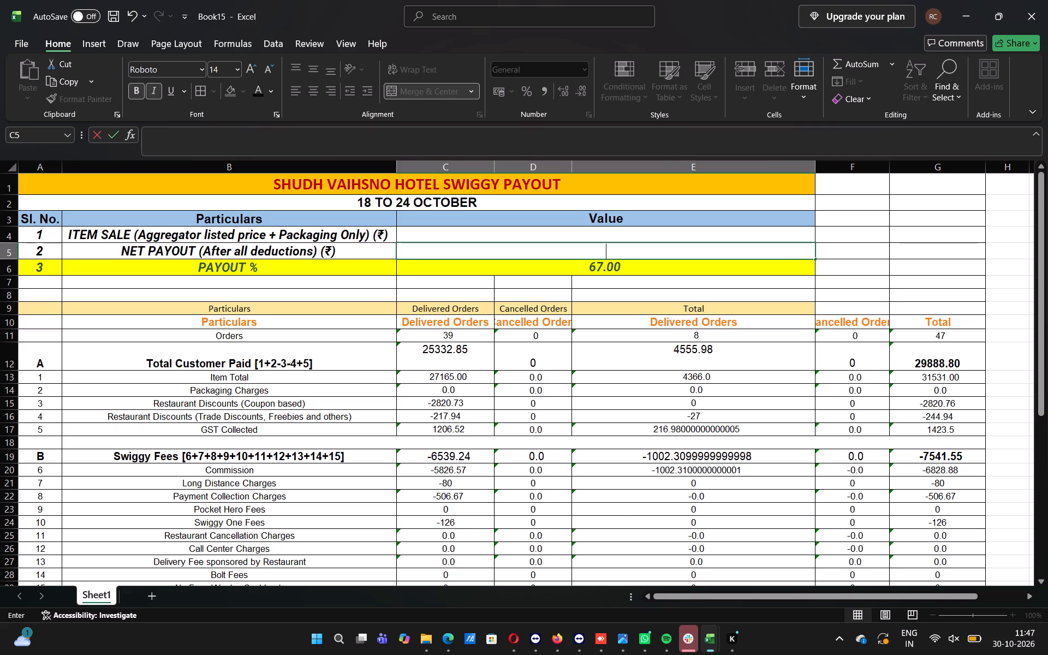
pyautogui.click(610, 268)
pyautogui.press('BackSpace')
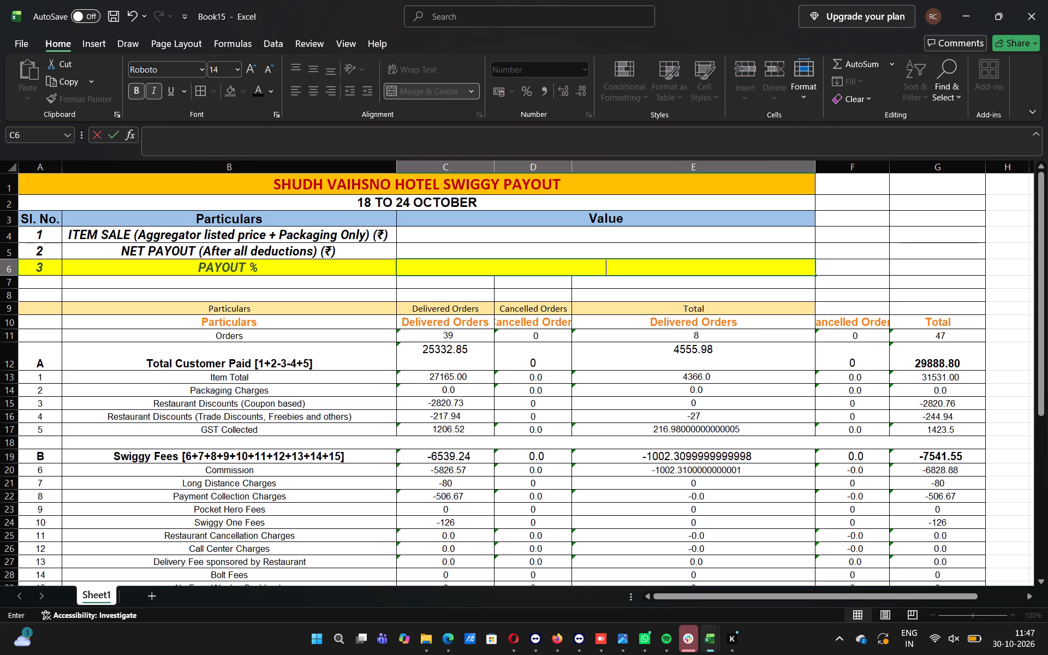
# Copy the Item Total figure 31531.00 from G13 into the ITEM SALE value cell C4.
pyautogui.click(927, 376)
pyautogui.hotkey('ctrl', 'c')
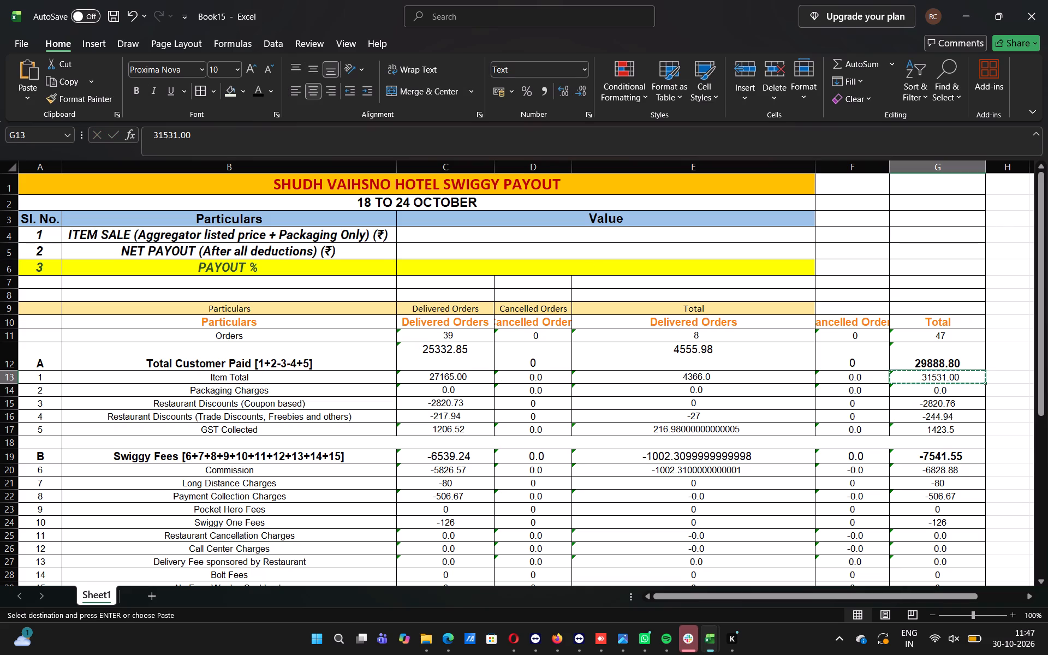
pyautogui.click(661, 235)
pyautogui.hotkey('ctrl', 'v')
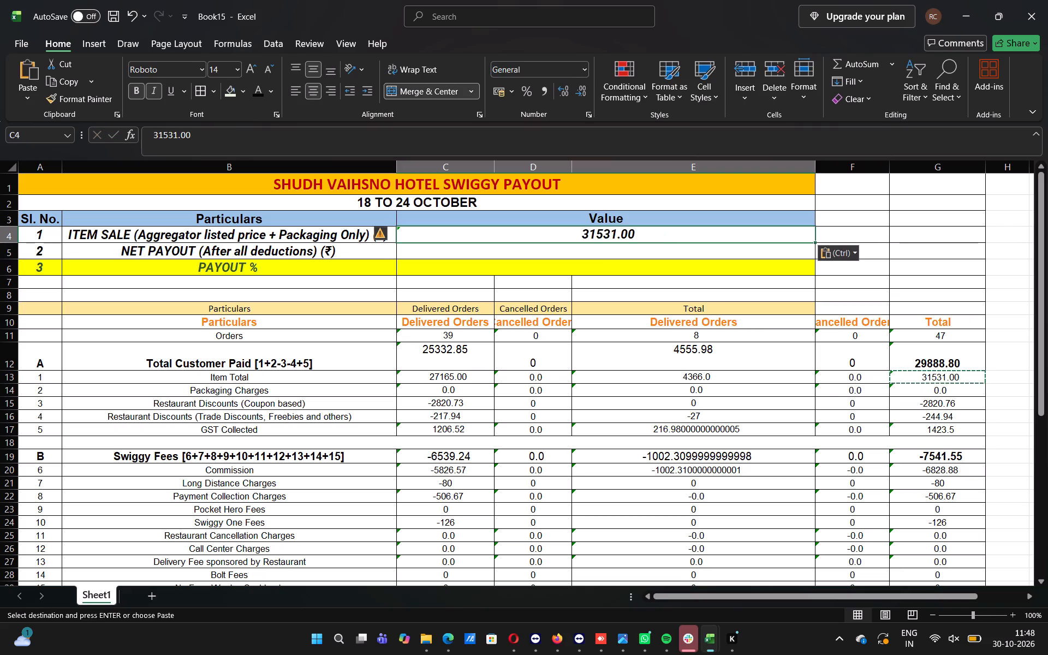
# Fill the whole Net Payout row 47 with the lightest green theme colour.
pyautogui.click(946, 270)
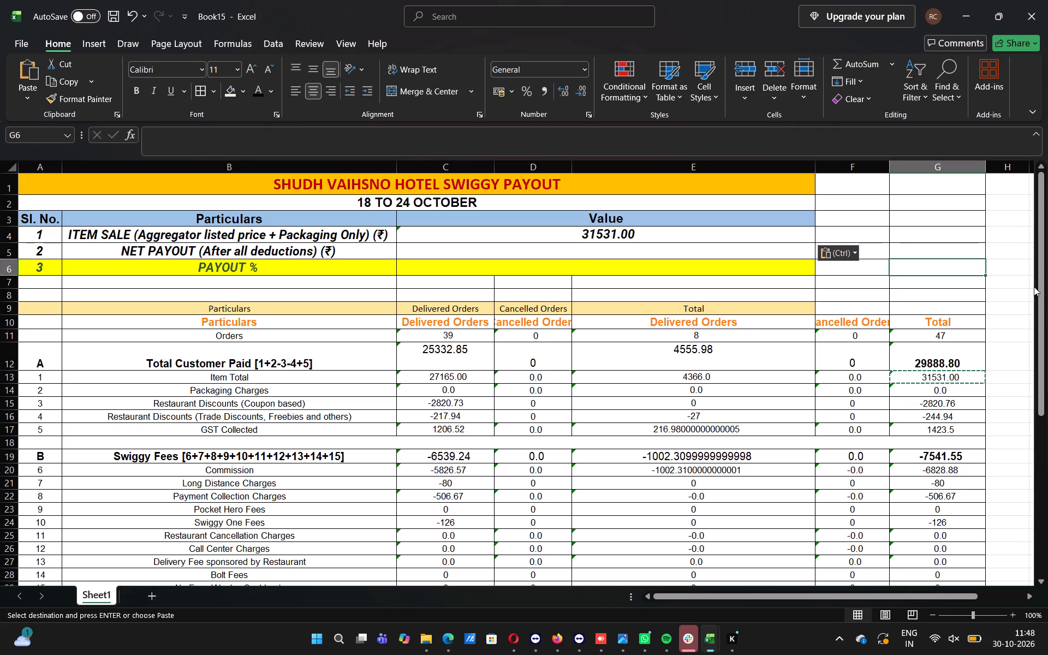
pyautogui.moveTo(1040, 290); pyautogui.dragTo(1034, 493)
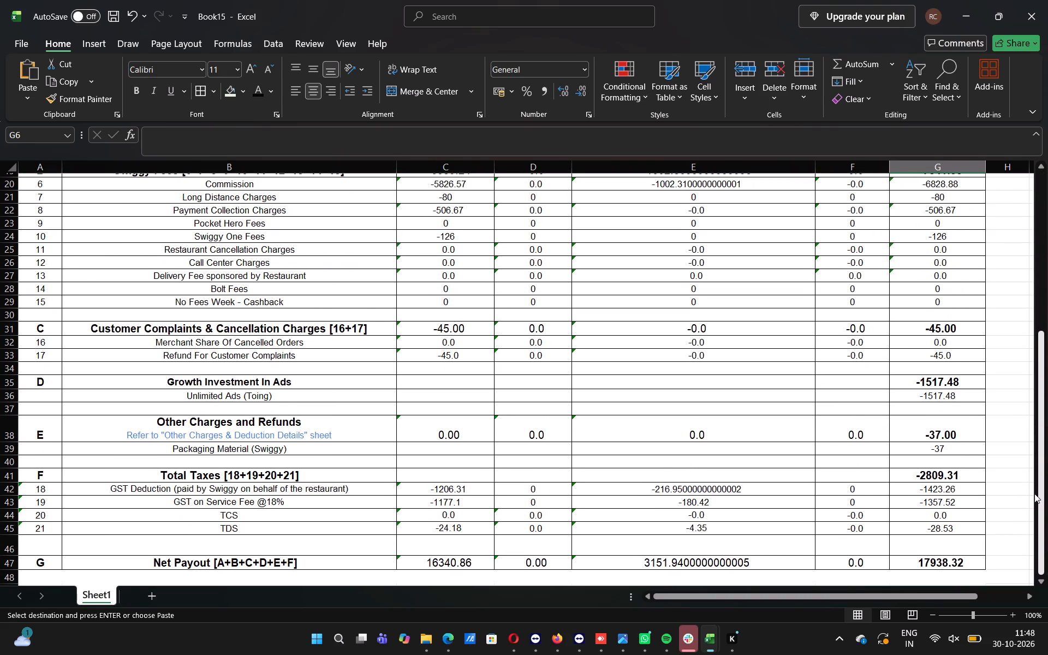
pyautogui.moveTo(1034, 493); pyautogui.dragTo(1034, 504)
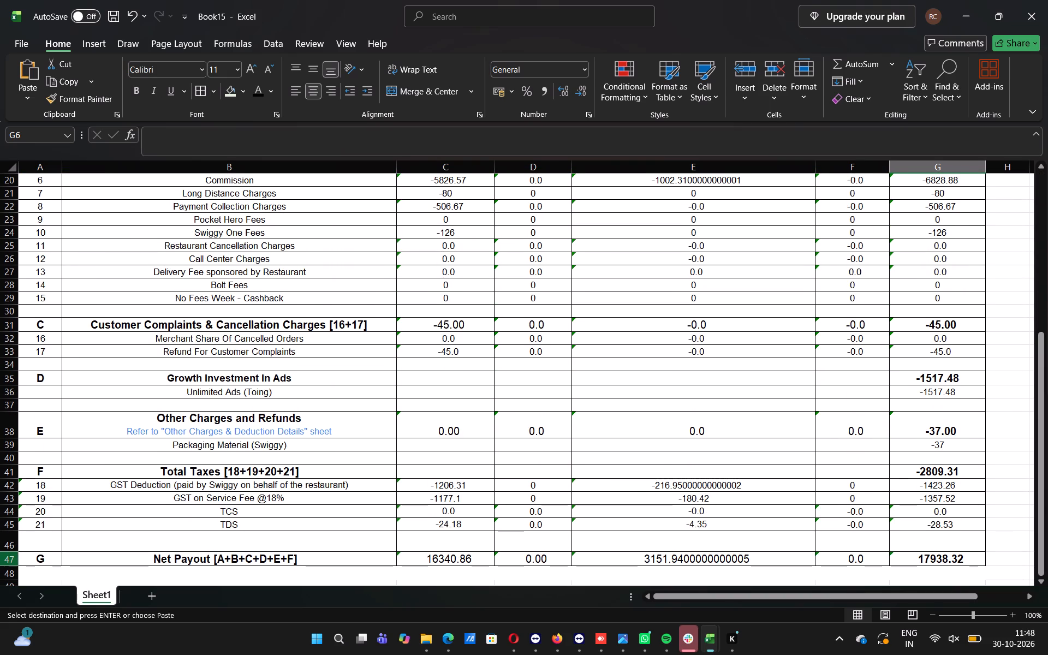
pyautogui.click(11, 559)
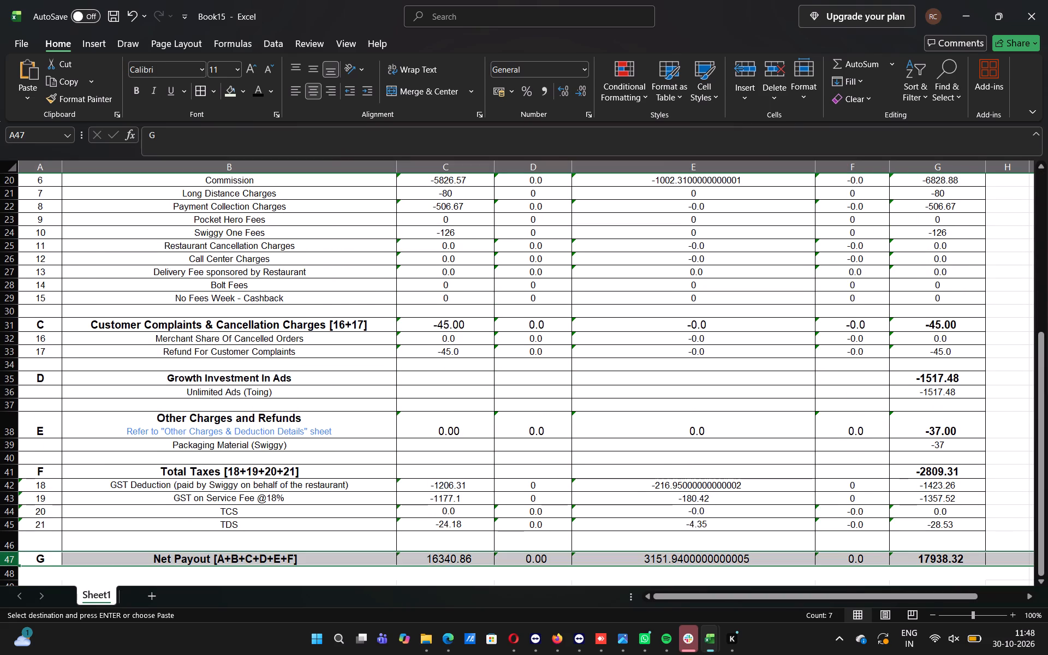
pyautogui.click(238, 89)
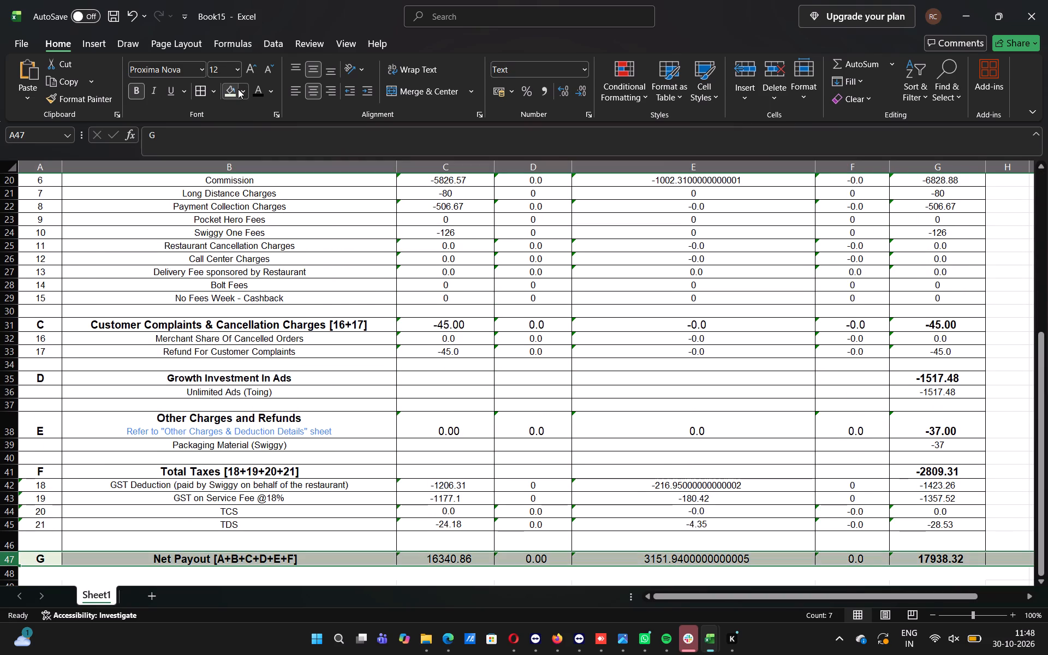
pyautogui.click(244, 93)
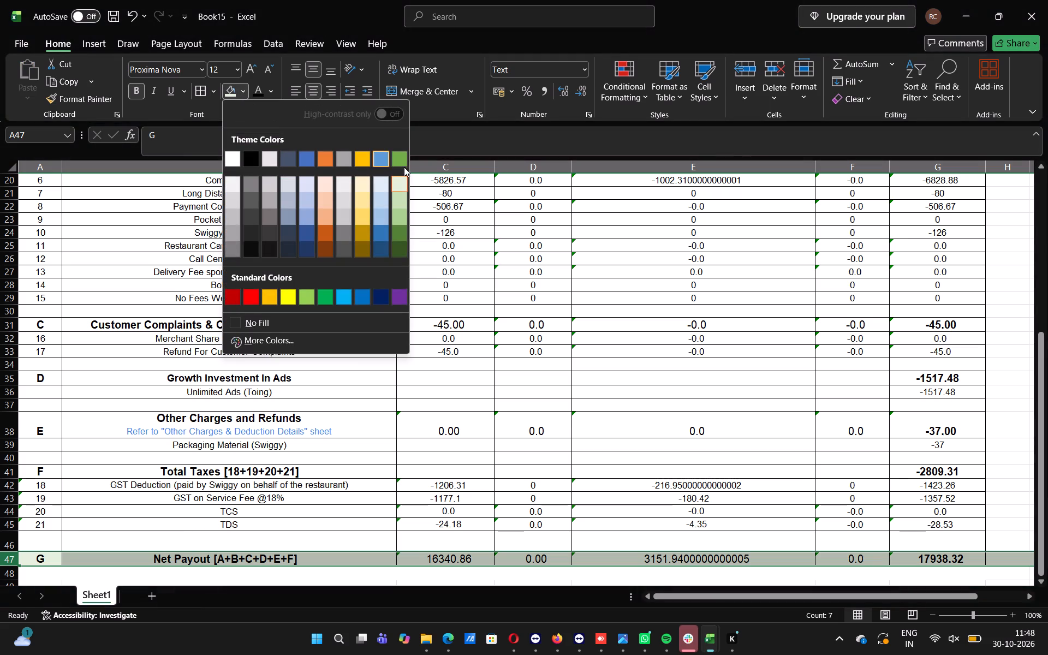
pyautogui.click(400, 180)
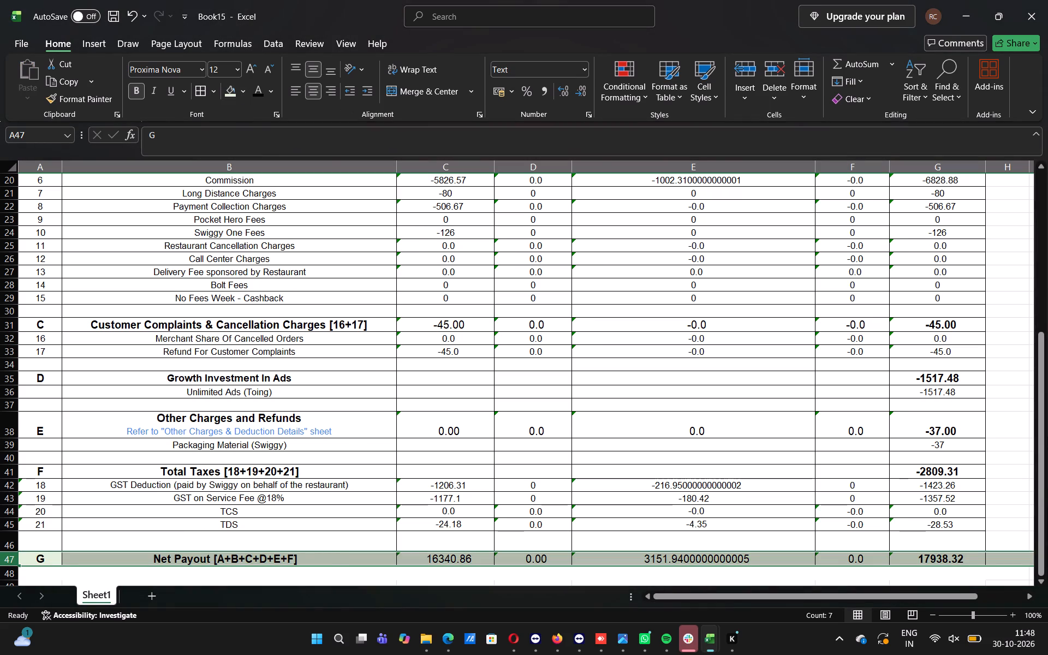
# Copy the total Net Payout figure 17938.32 from G47 into the NET PAYOUT value cell C5 of the summary.
pyautogui.click(924, 559)
pyautogui.hotkey('ctrl', 'c')
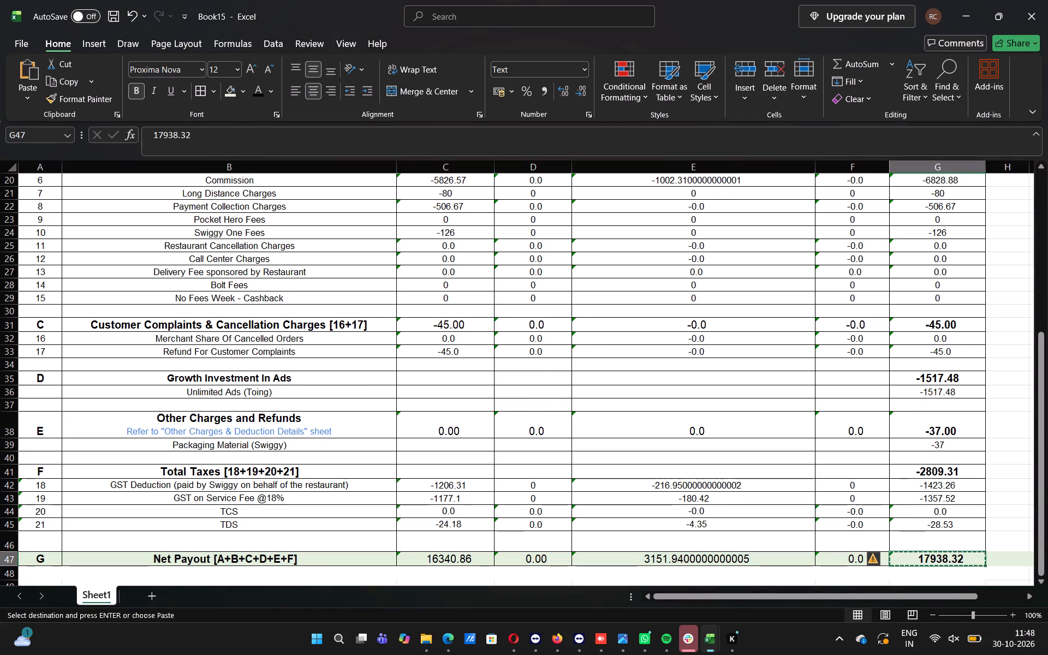
pyautogui.moveTo(1043, 446); pyautogui.dragTo(1025, 260)
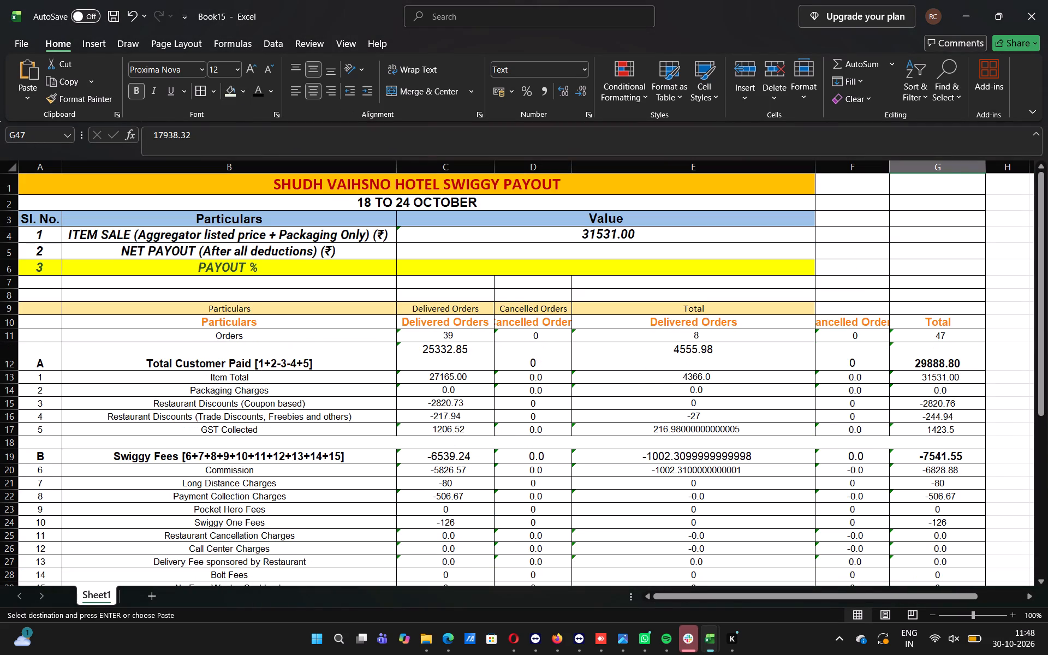
pyautogui.click(603, 251)
pyautogui.hotkey('ctrl', 'v')
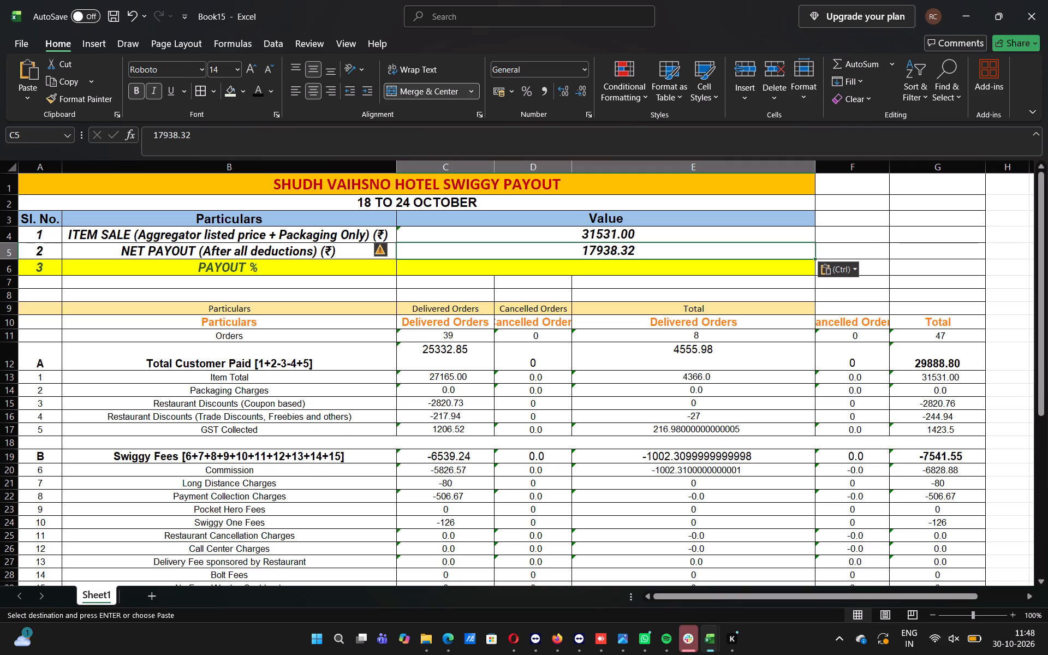
# Select the PAYOUT % value cell C6 in the summary.
pyautogui.click(609, 264)
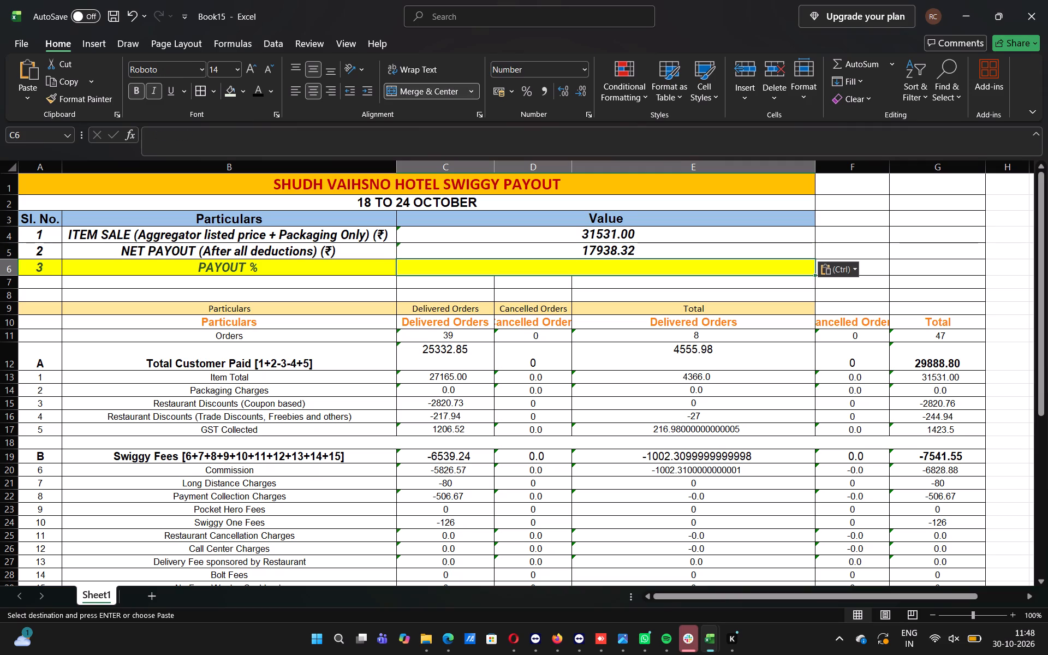
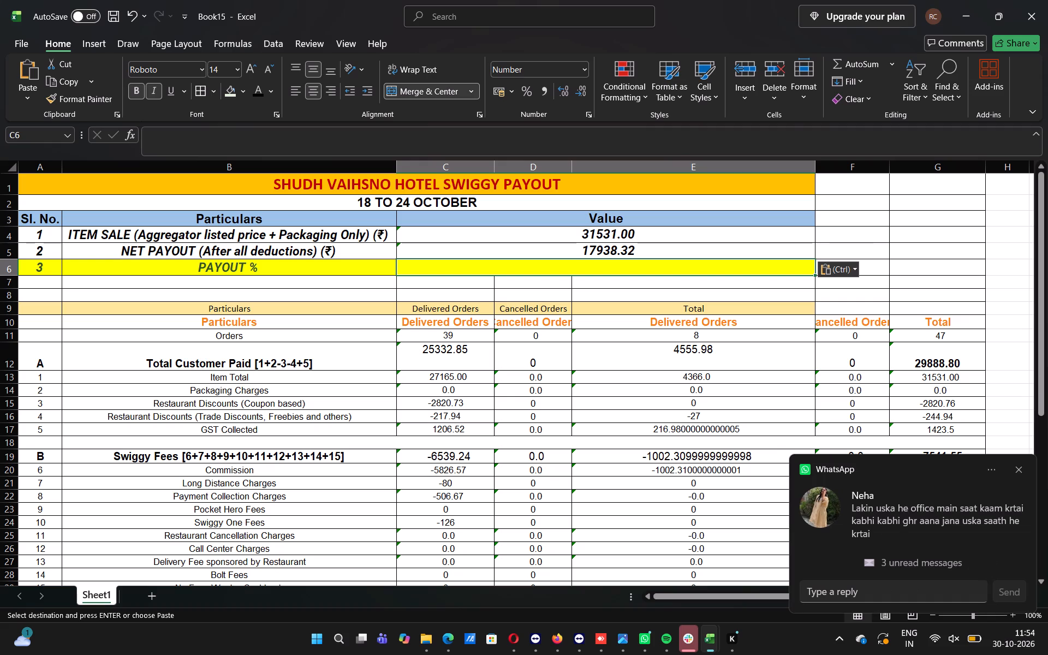
# Enter 57 as the PAYOUT % value in cell C6 of the summary.
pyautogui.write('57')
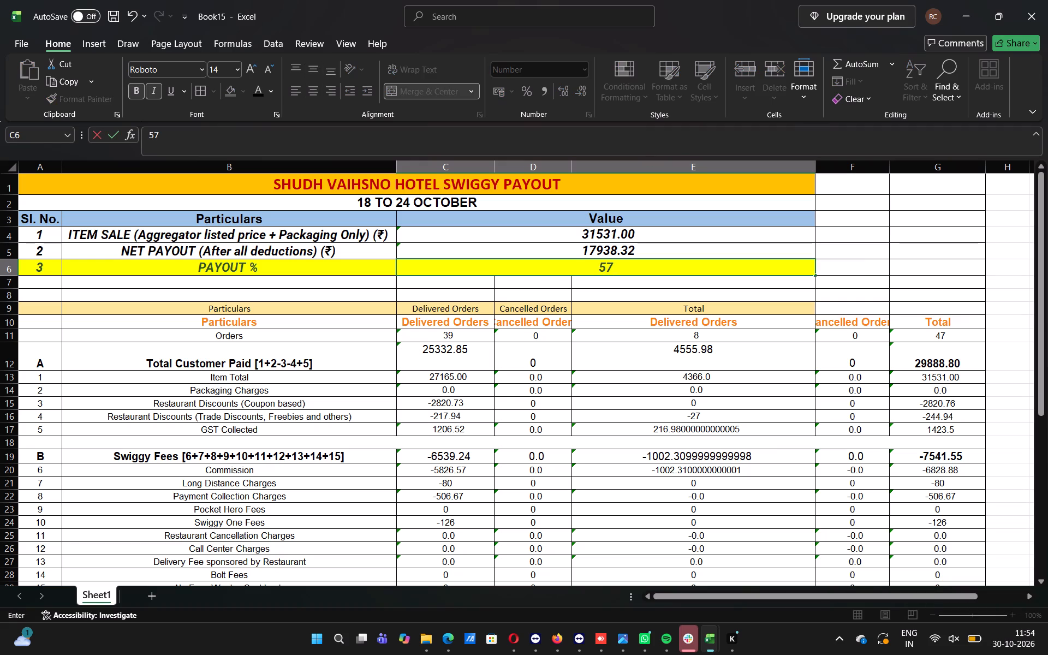
# Enter 57 as the PAYOUT % value in summary cell C6.
pyautogui.click(880, 244)
# Copy the two adjustments tables in rows 10 to 17 of the invoice annexure's Growth Investments sheet and return to Book15.
pyautogui.moveTo(1043, 265); pyautogui.dragTo(1028, 458)
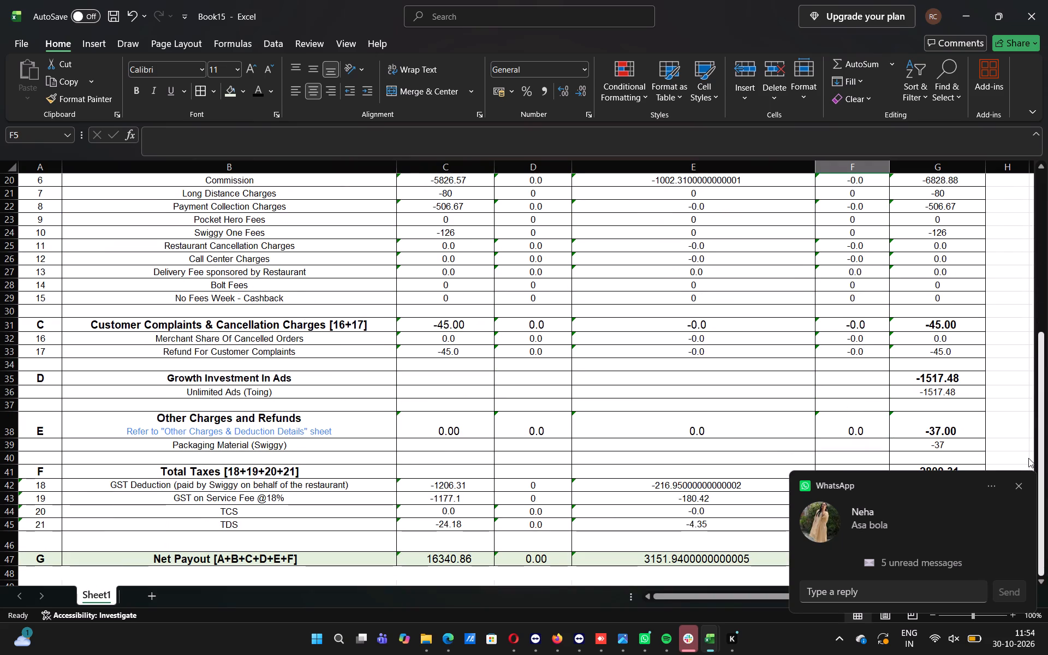
pyautogui.click(1041, 581)
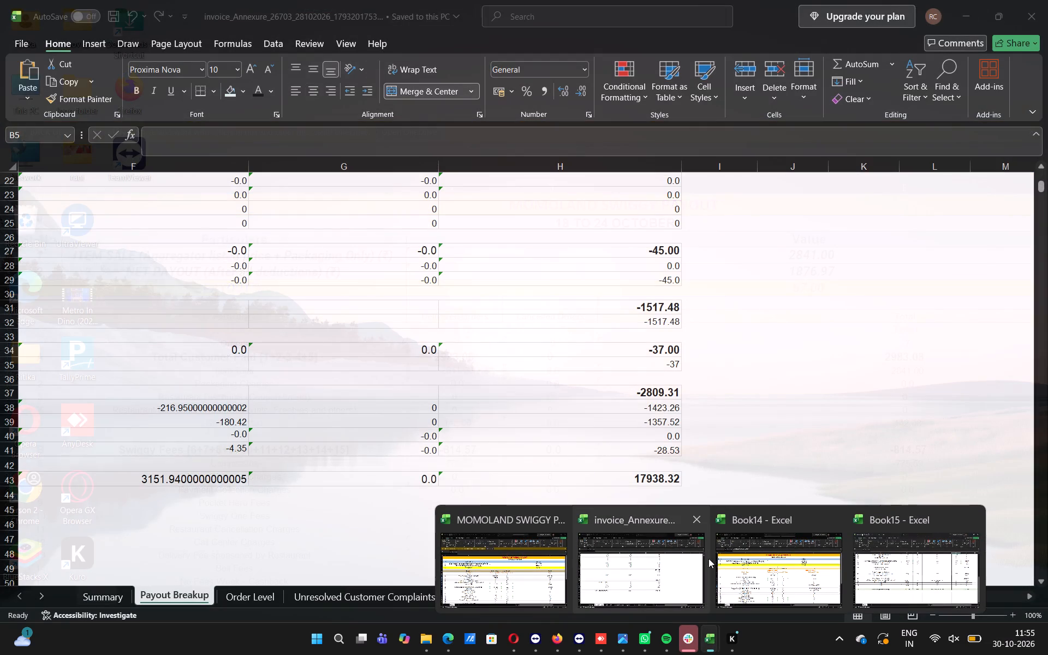
pyautogui.click(623, 568)
pyautogui.click(407, 598)
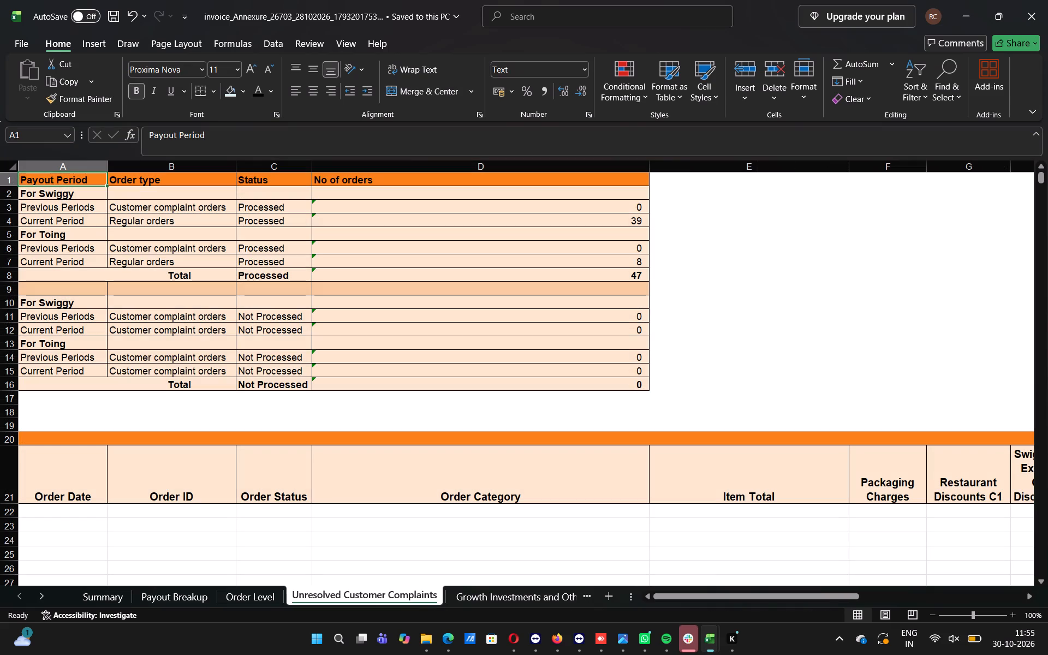
pyautogui.click(498, 599)
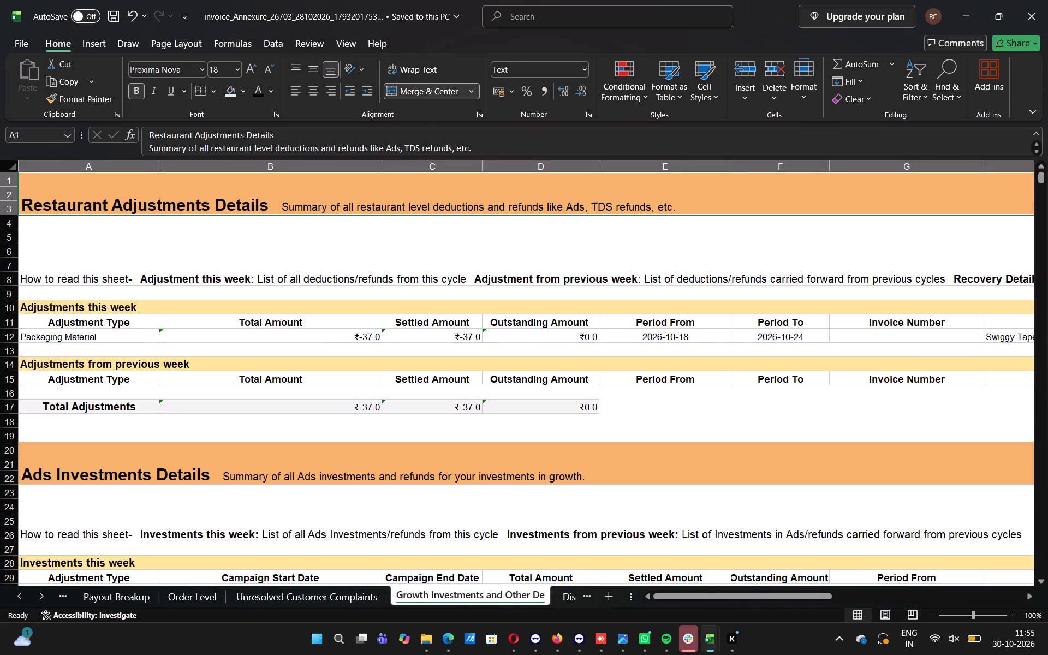
pyautogui.click(36, 307)
pyautogui.moveTo(36, 307); pyautogui.dragTo(44, 409)
pyautogui.hotkey('ctrl', 'c')
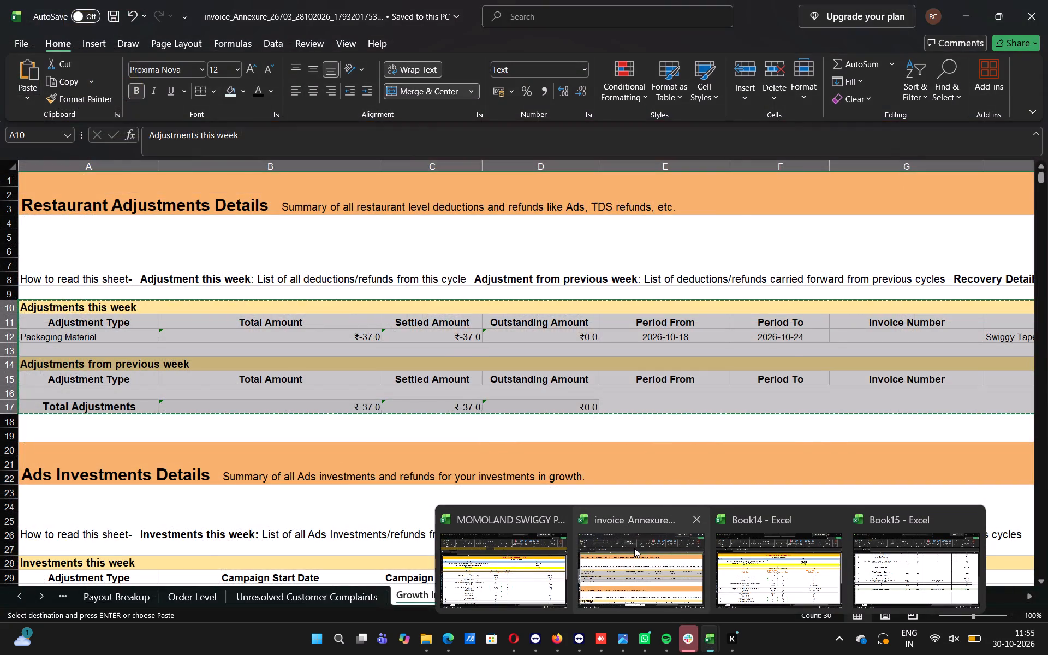
pyautogui.click(930, 564)
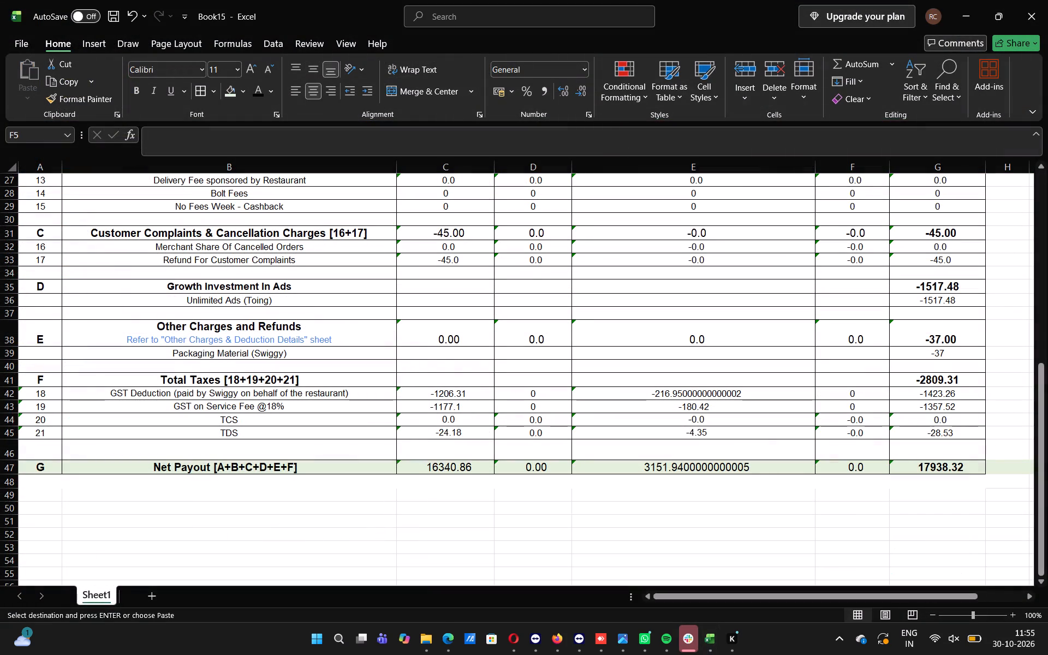
# Paste the copied adjustments tables below the Net Payout row, starting at cell A49.
pyautogui.click(52, 498)
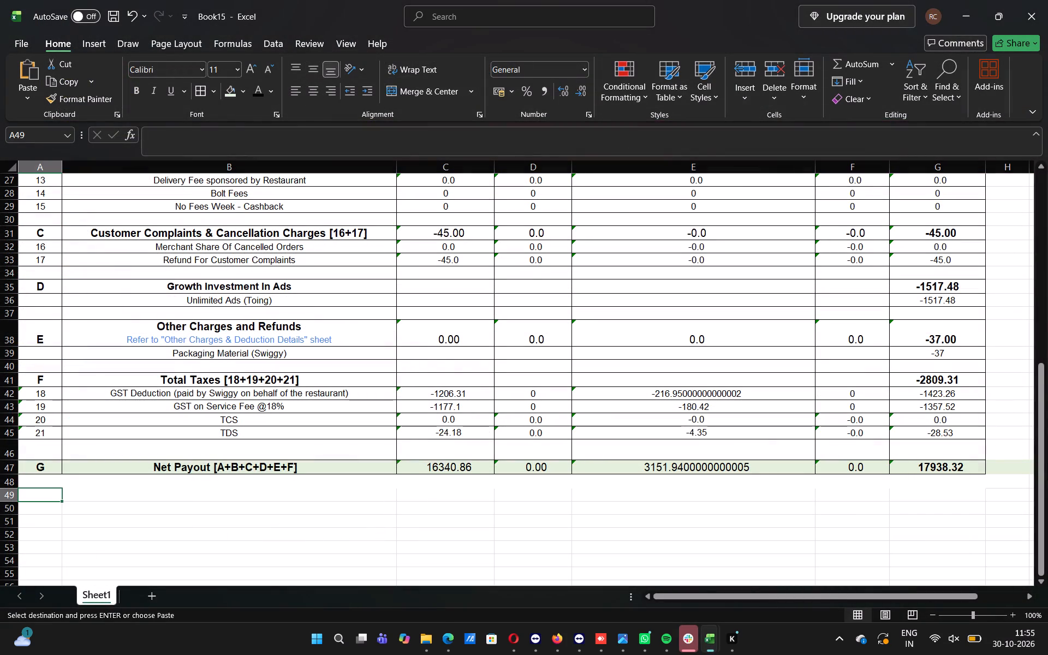
pyautogui.hotkey('ctrl', 'v')
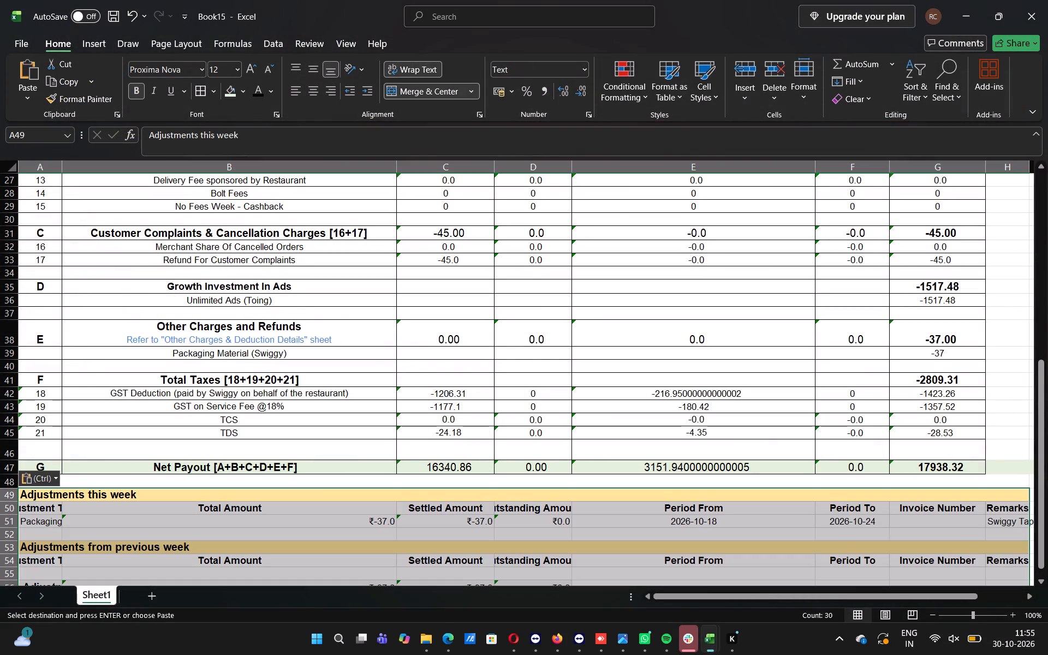
pyautogui.click(602, 401)
pyautogui.moveTo(1043, 470); pyautogui.dragTo(1035, 542)
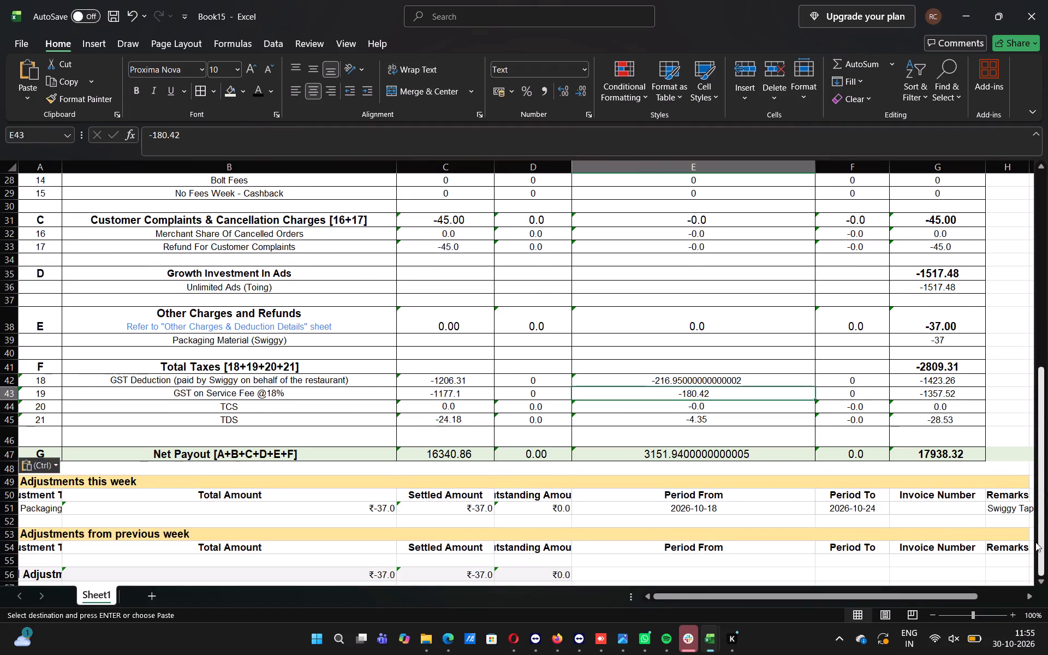
pyautogui.moveTo(1035, 542); pyautogui.dragTo(1043, 195)
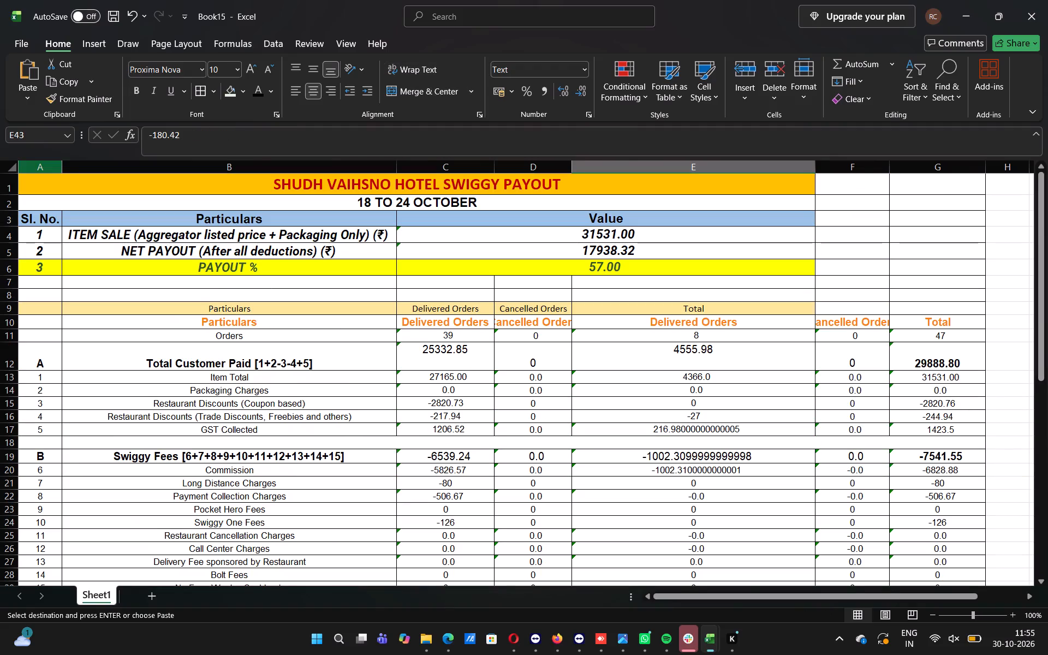
# Save the workbook as a new file in the Documents folder, with a name beginning SHUDH VAISHNO HOTEL SWIGGY PAYOUT FOR.
pyautogui.click(16, 41)
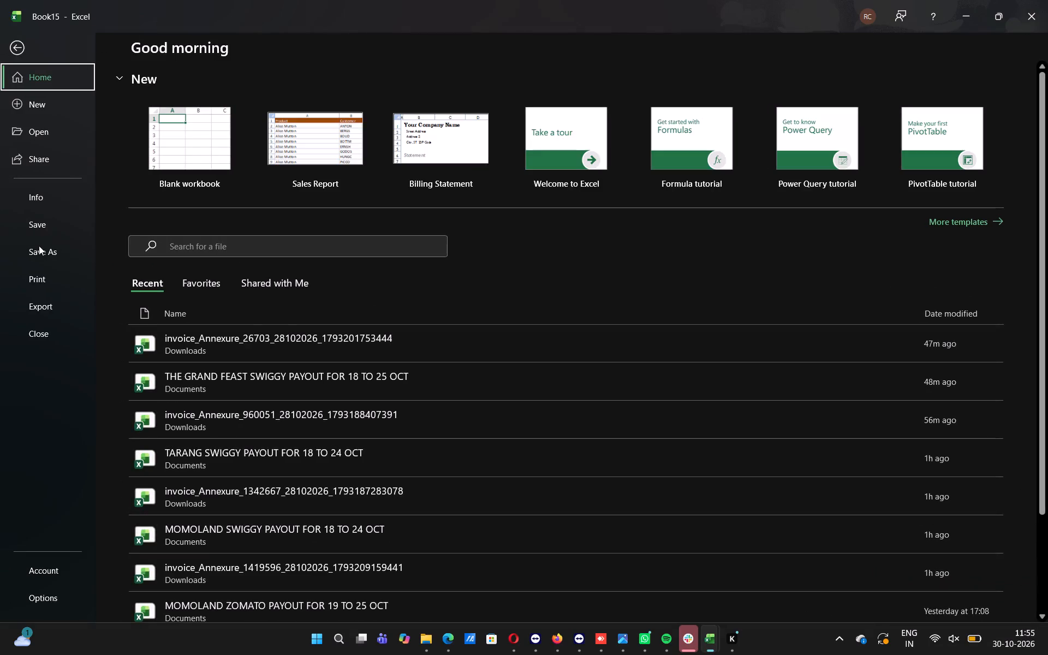
pyautogui.click(39, 246)
pyautogui.click(154, 352)
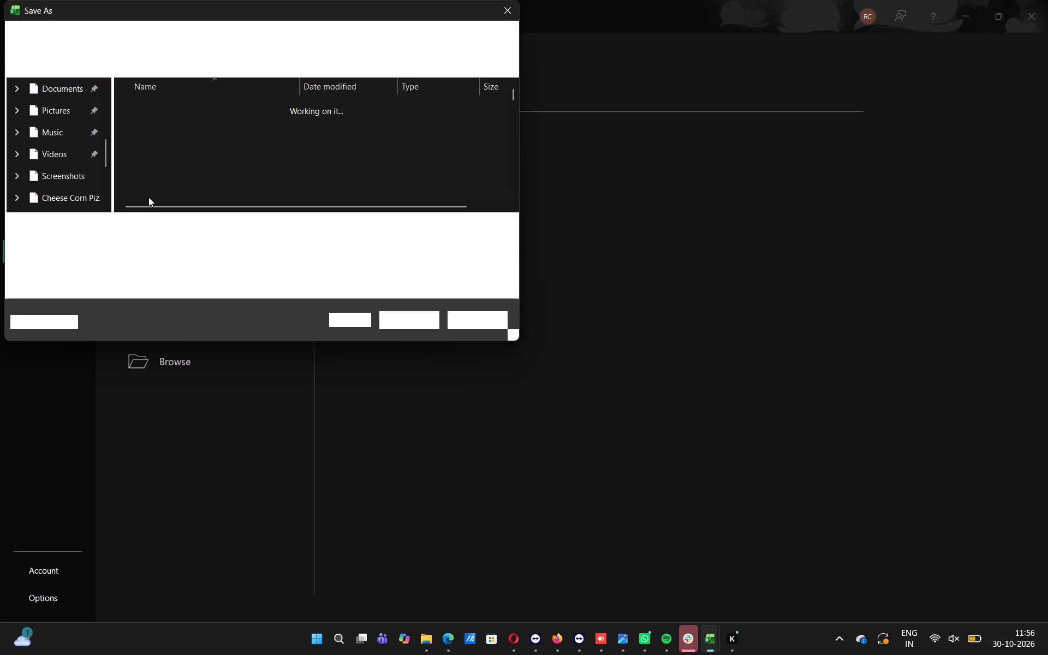
pyautogui.press('BackSpace')
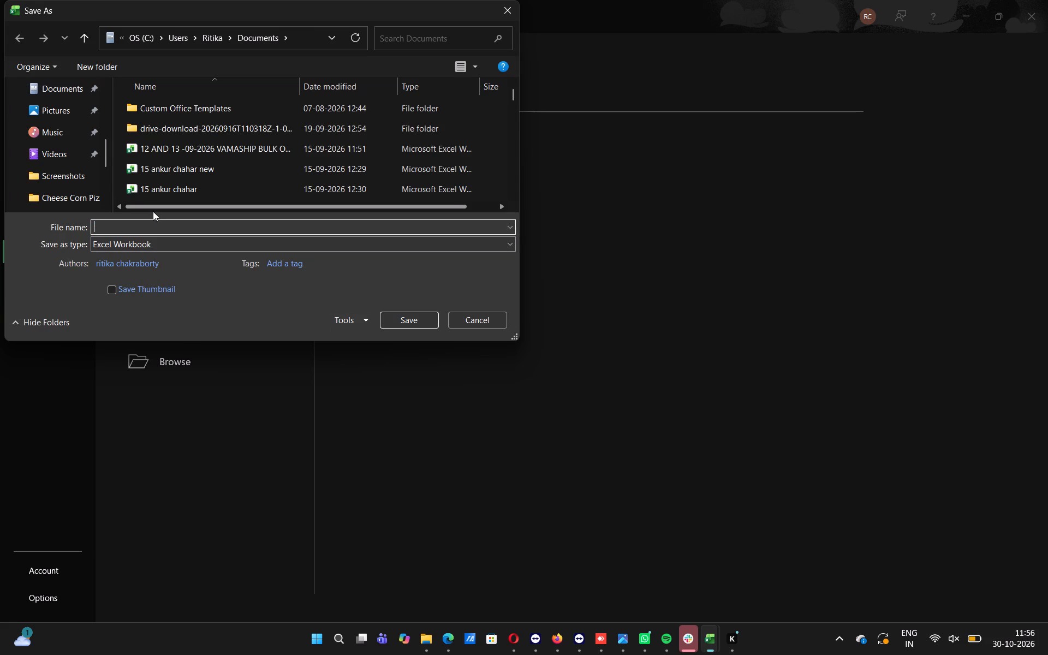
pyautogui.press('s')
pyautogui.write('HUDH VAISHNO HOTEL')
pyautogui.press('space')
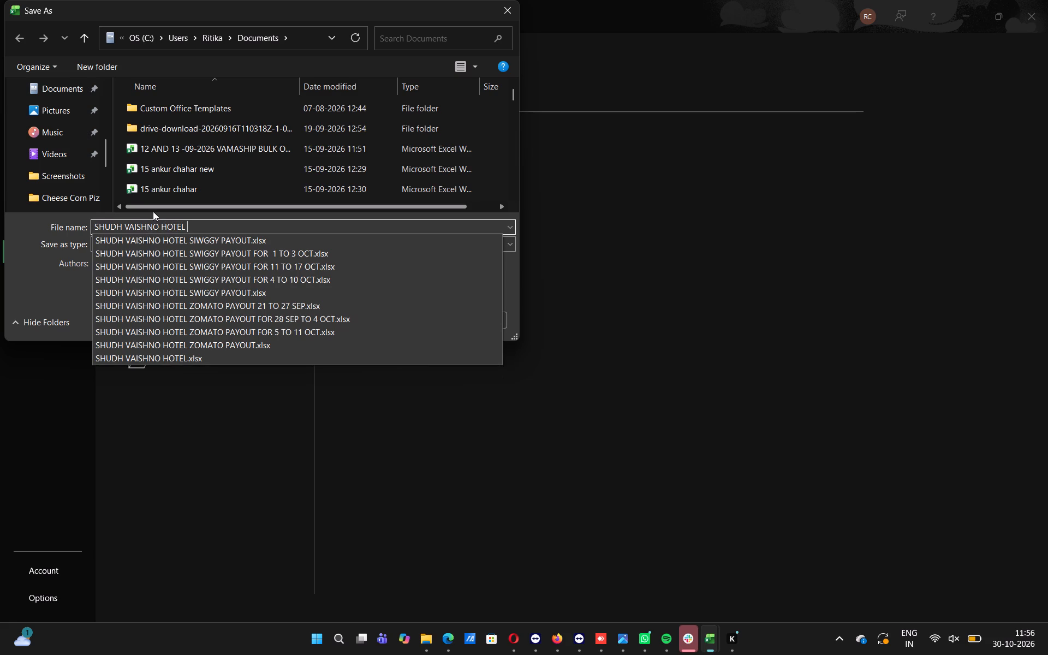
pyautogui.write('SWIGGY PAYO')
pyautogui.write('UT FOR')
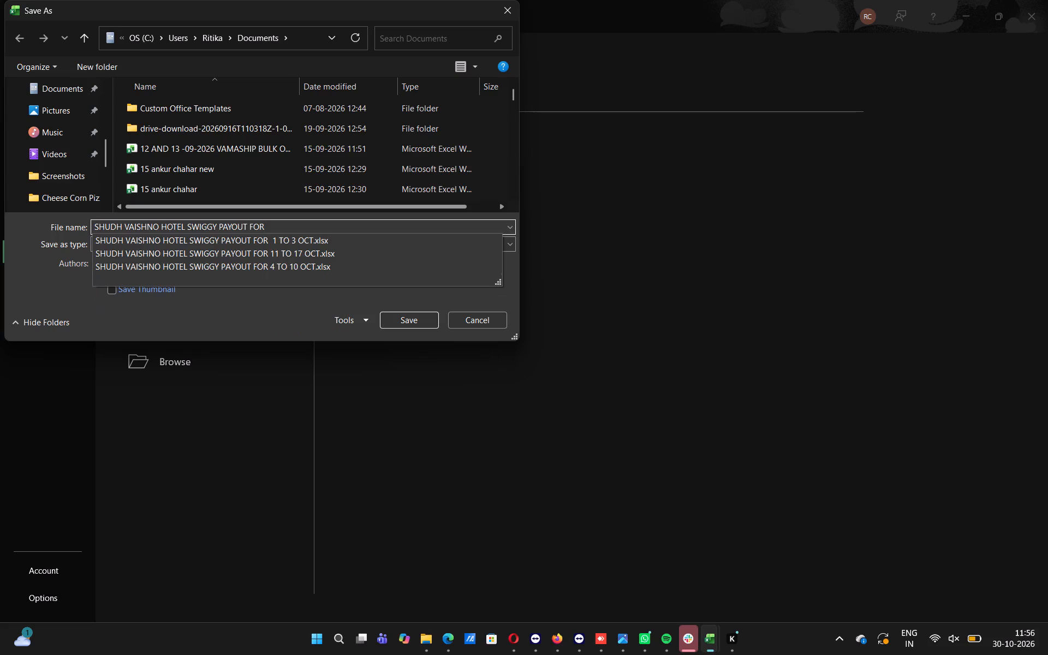
# Save the workbook in Documents as SHUDH VAISHNO HOTEL SWIGGY PAYOUT FOR 18 TO 25 OCT.
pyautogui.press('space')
pyautogui.write('18 TO 25 OCT')
pyautogui.click(403, 319)
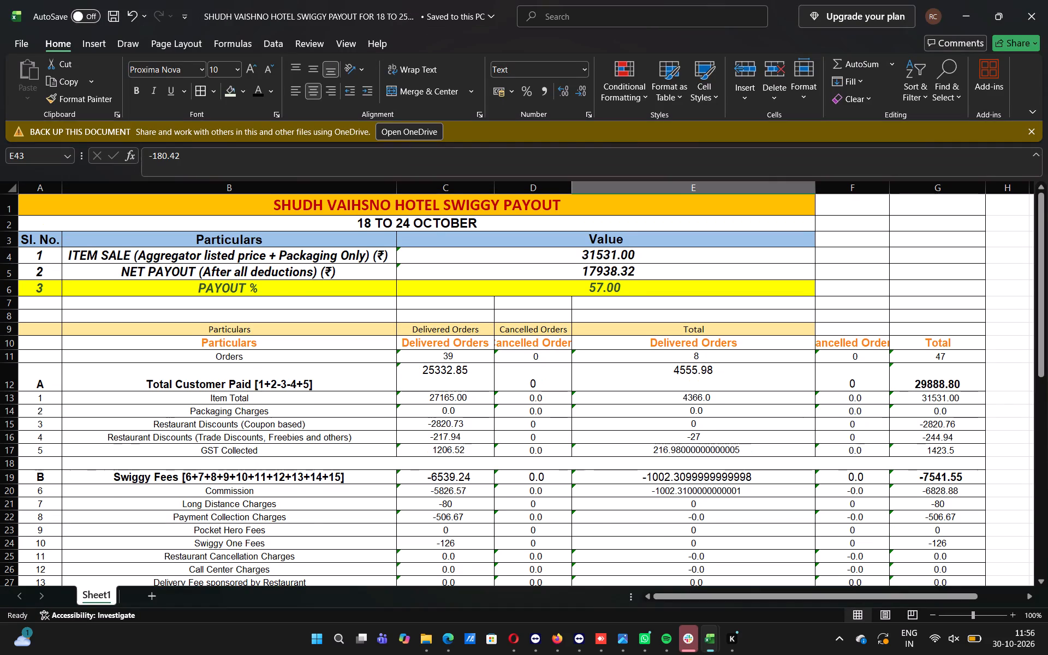
# Minimise the Excel workbooks, switch to File Explorer and share the SHUDH VAISHNO HOTEL SWIGGY PAYOUT FOR 18 TO 25 OCT file through WhatsApp.
pyautogui.click(961, 12)
pyautogui.click(961, 12)
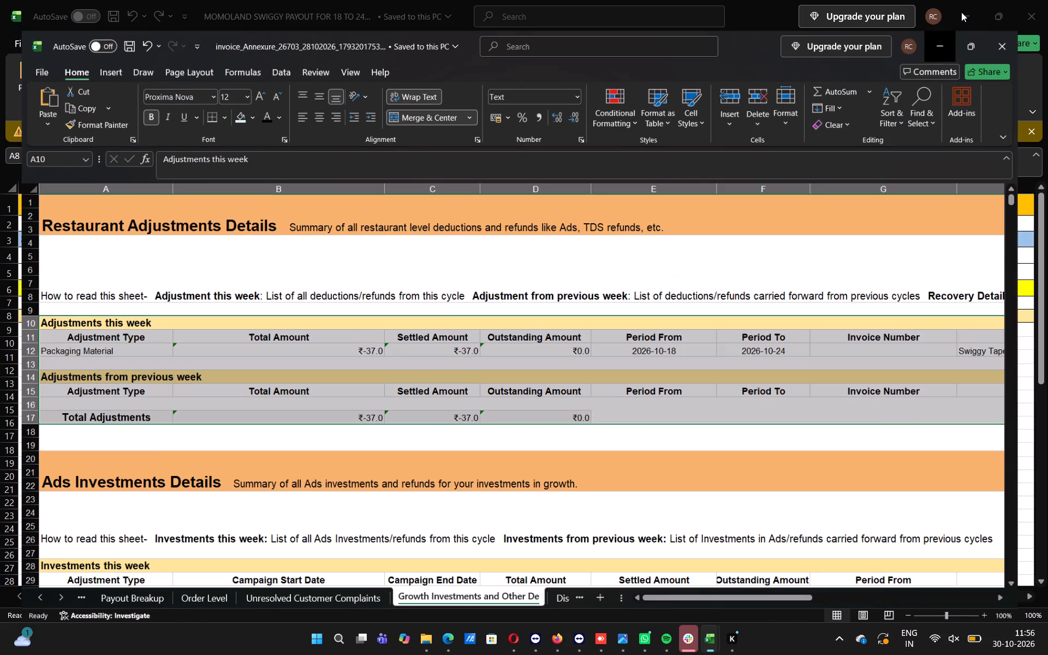
pyautogui.click(961, 12)
pyautogui.click(961, 12)
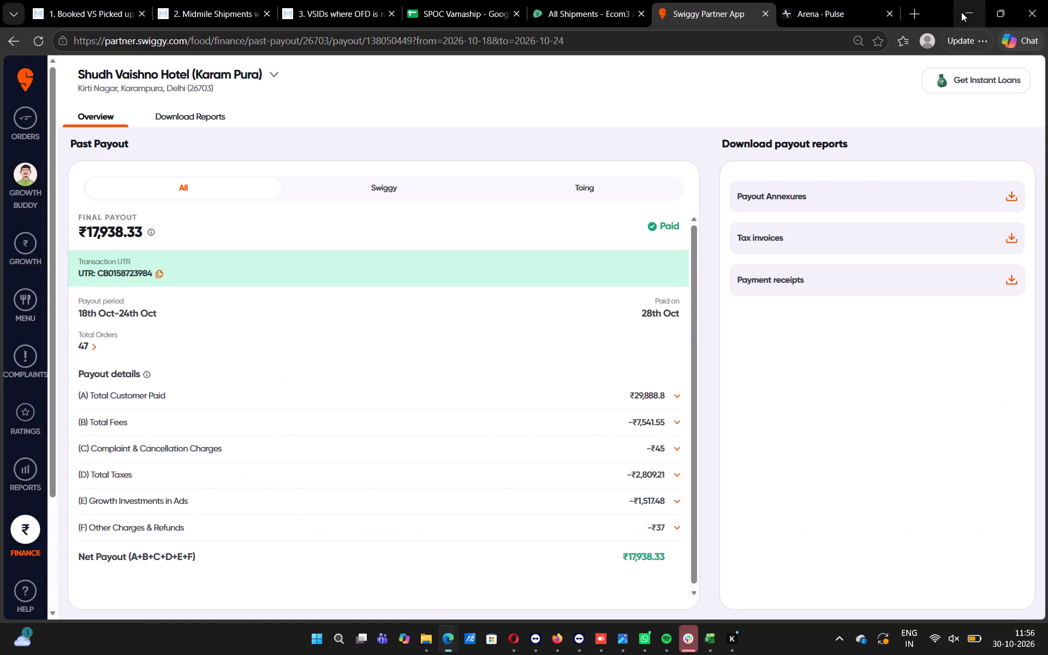
pyautogui.click(337, 640)
pyautogui.click(375, 205)
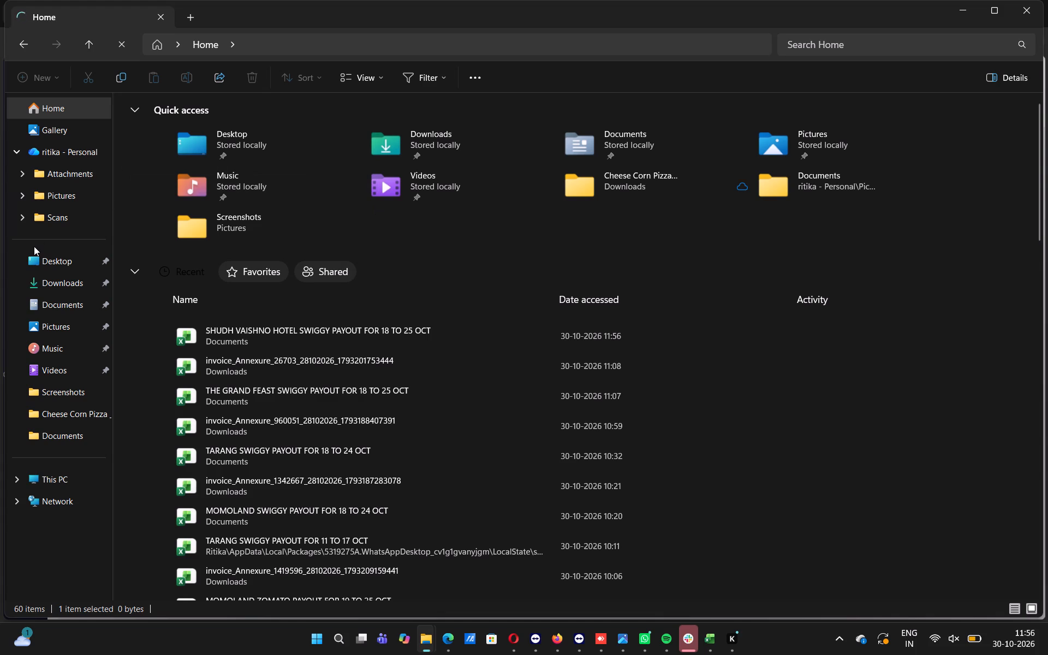
pyautogui.rightClick(279, 332)
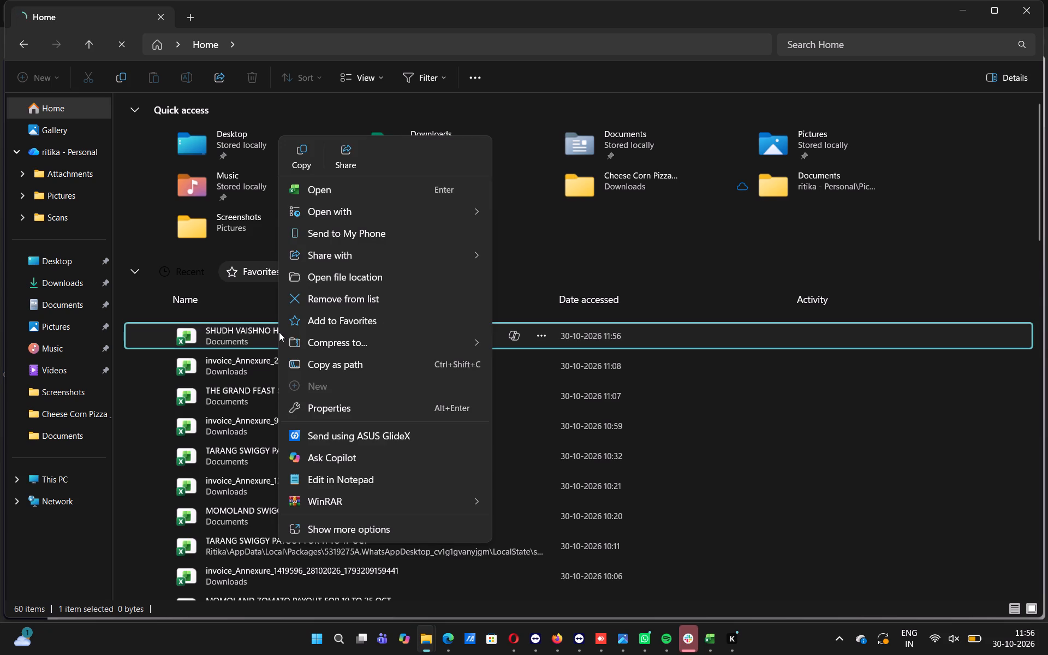
pyautogui.click(344, 151)
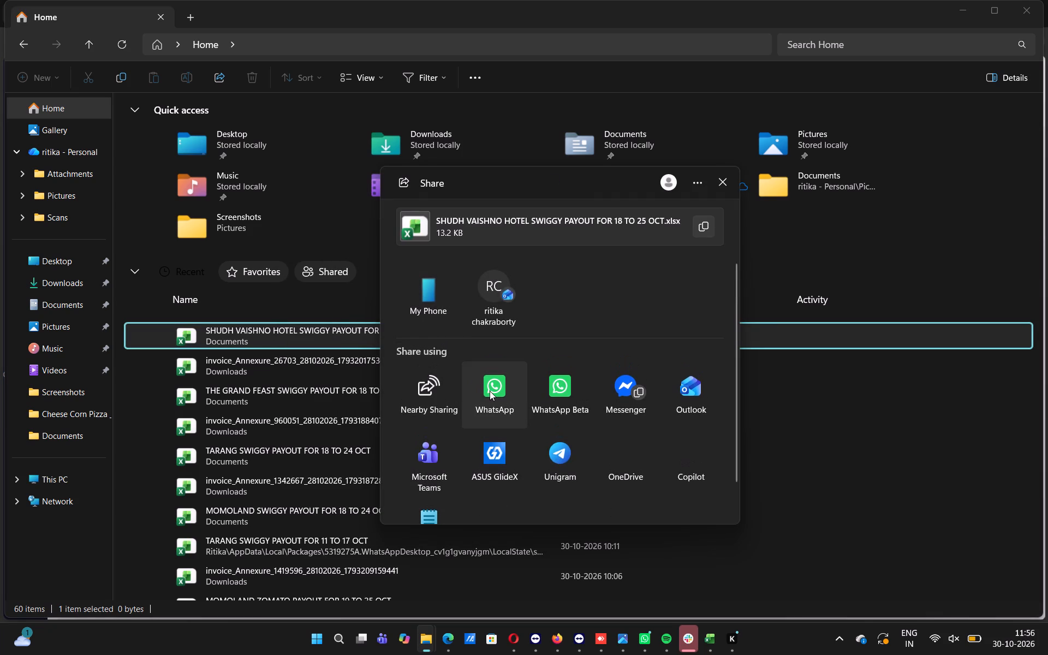
pyautogui.click(490, 391)
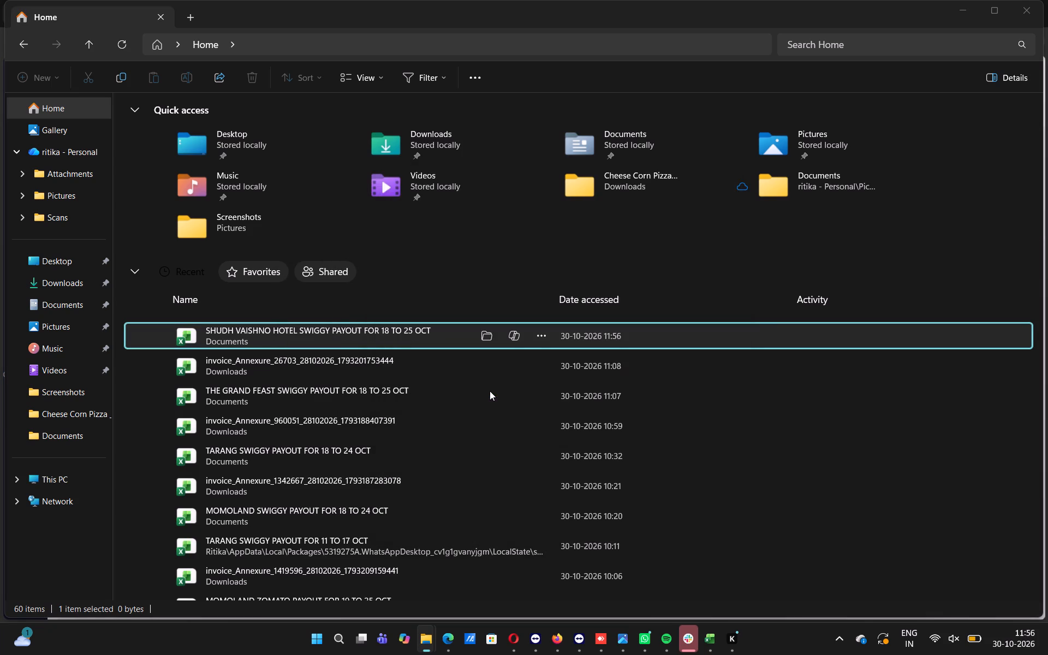
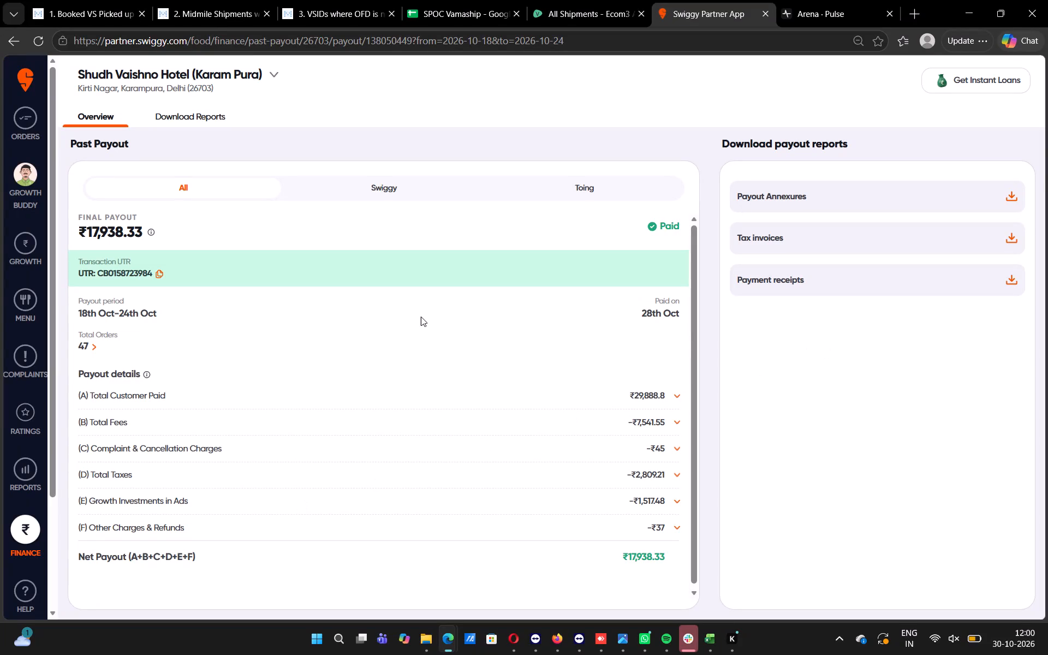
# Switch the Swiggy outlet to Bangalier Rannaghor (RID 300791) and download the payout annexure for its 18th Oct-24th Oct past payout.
pyautogui.click(263, 76)
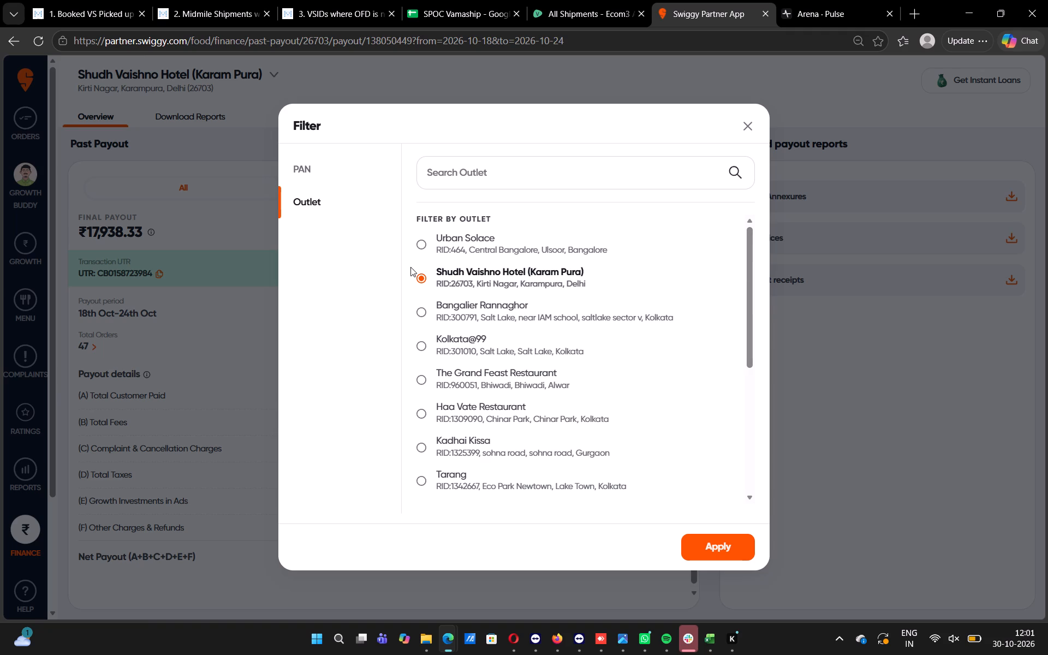
pyautogui.click(420, 313)
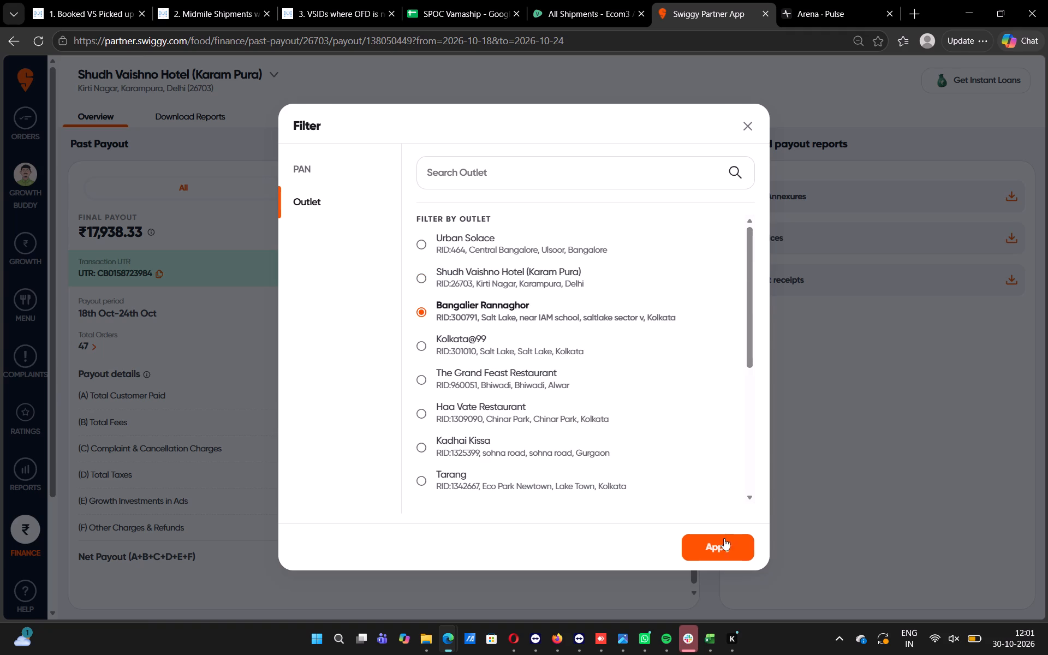
pyautogui.click(722, 539)
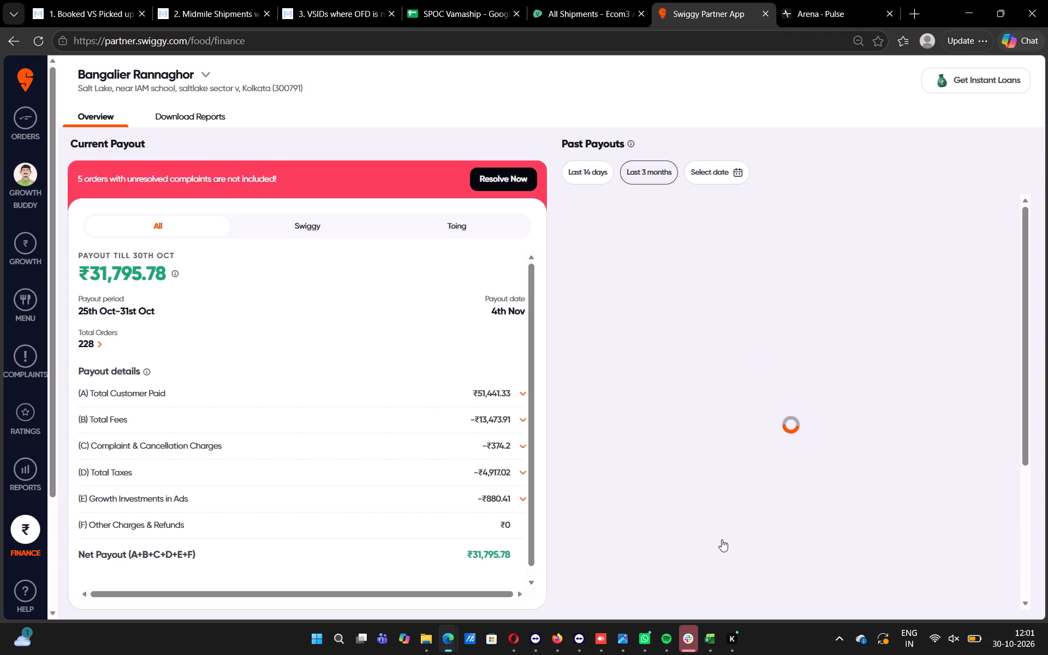
pyautogui.click(608, 279)
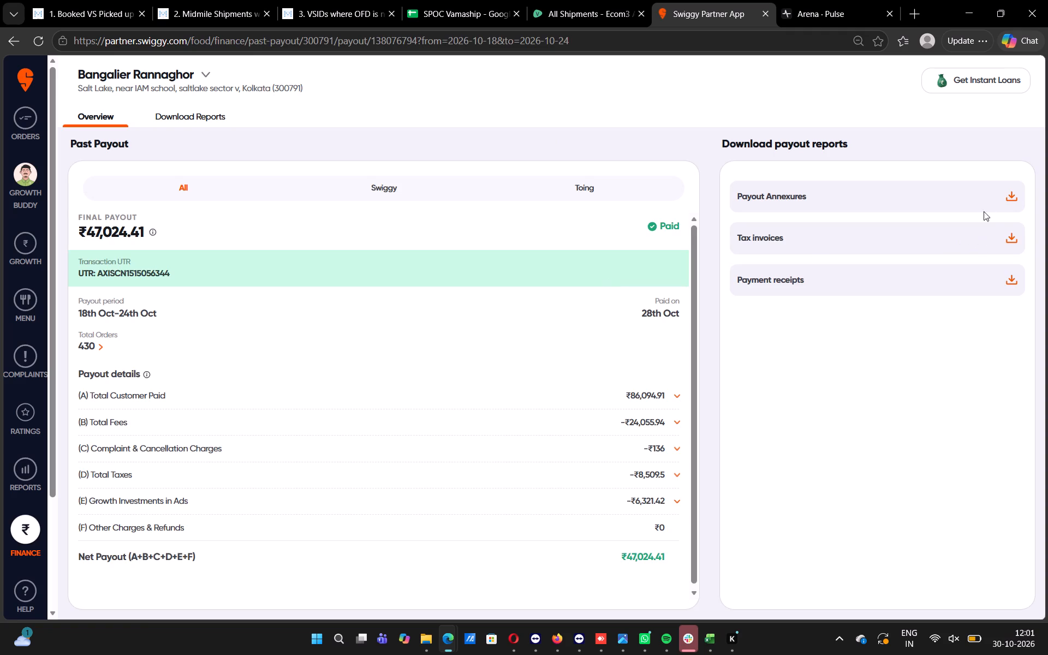
pyautogui.click(1011, 195)
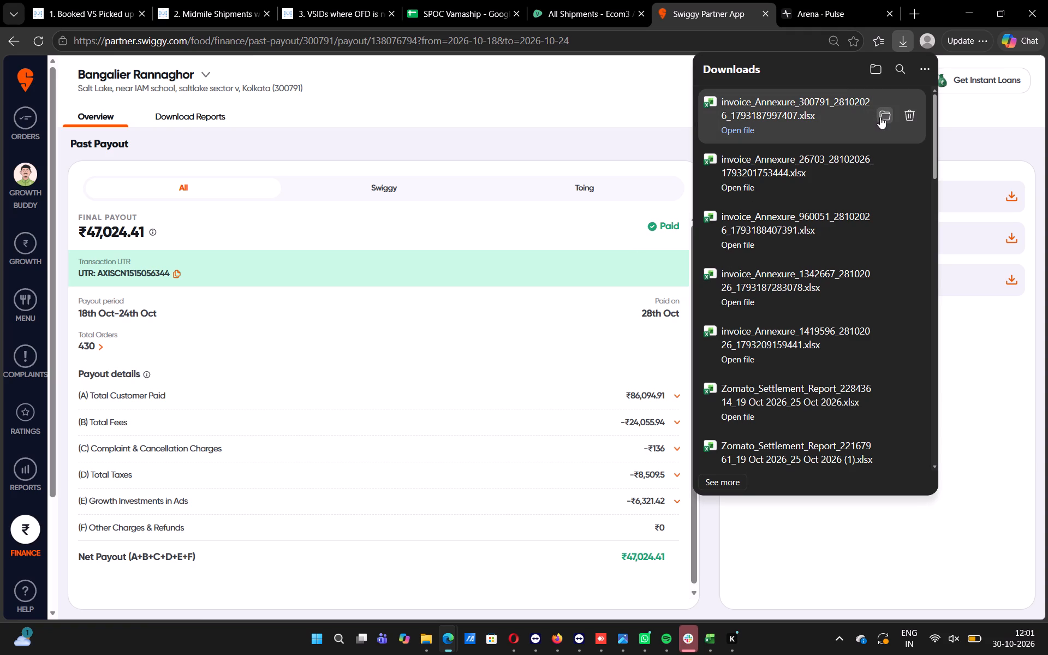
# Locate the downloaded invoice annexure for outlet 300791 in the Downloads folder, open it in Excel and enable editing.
pyautogui.click(880, 117)
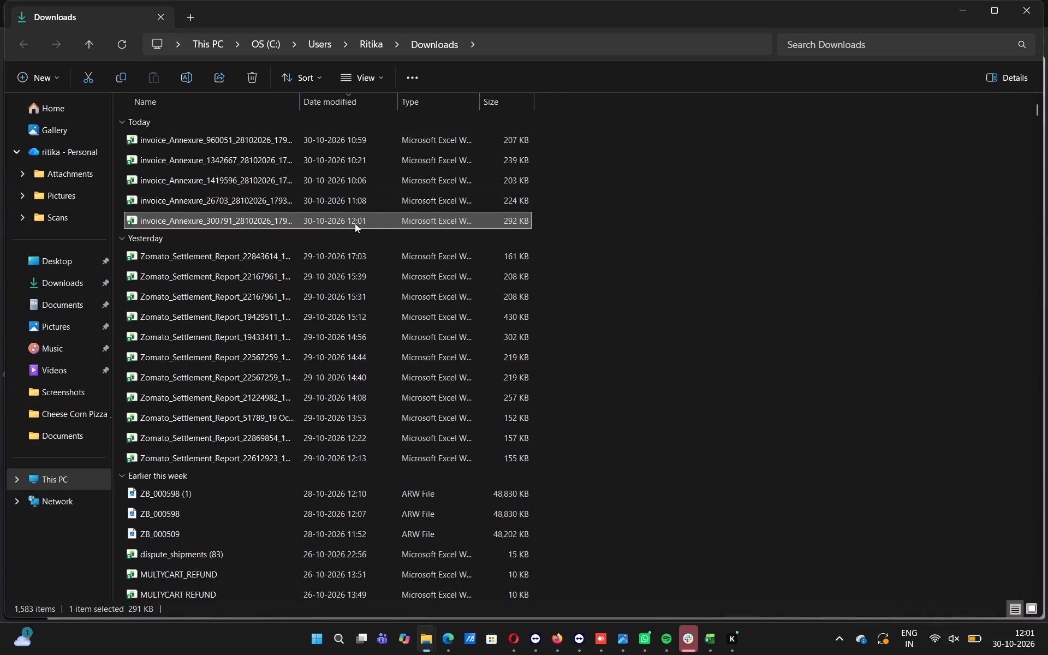
pyautogui.doubleClick(379, 221)
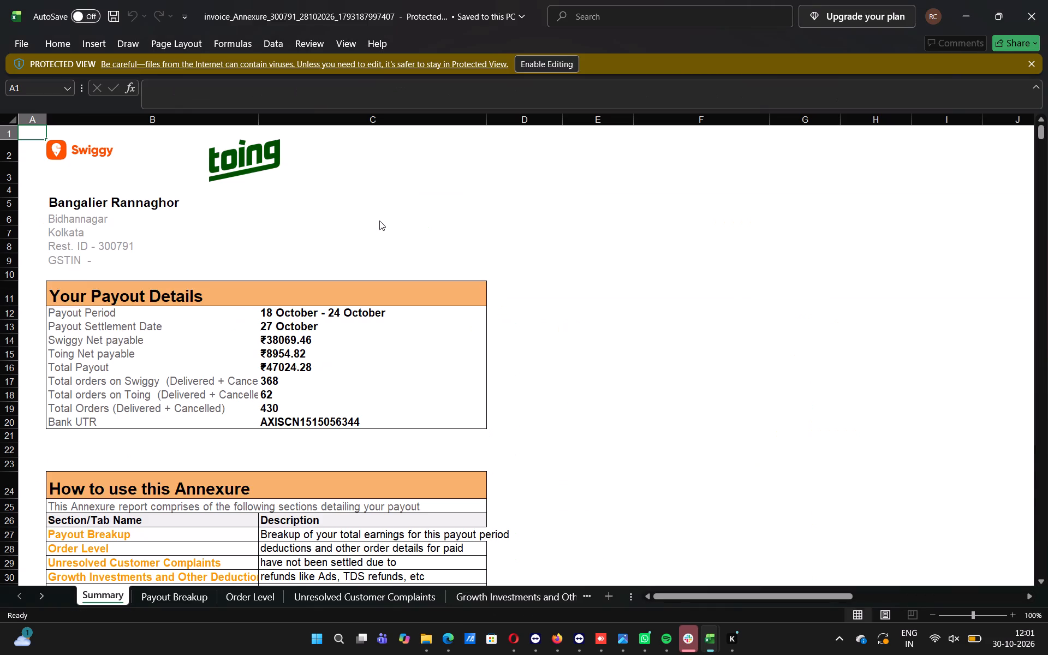
pyautogui.click(559, 64)
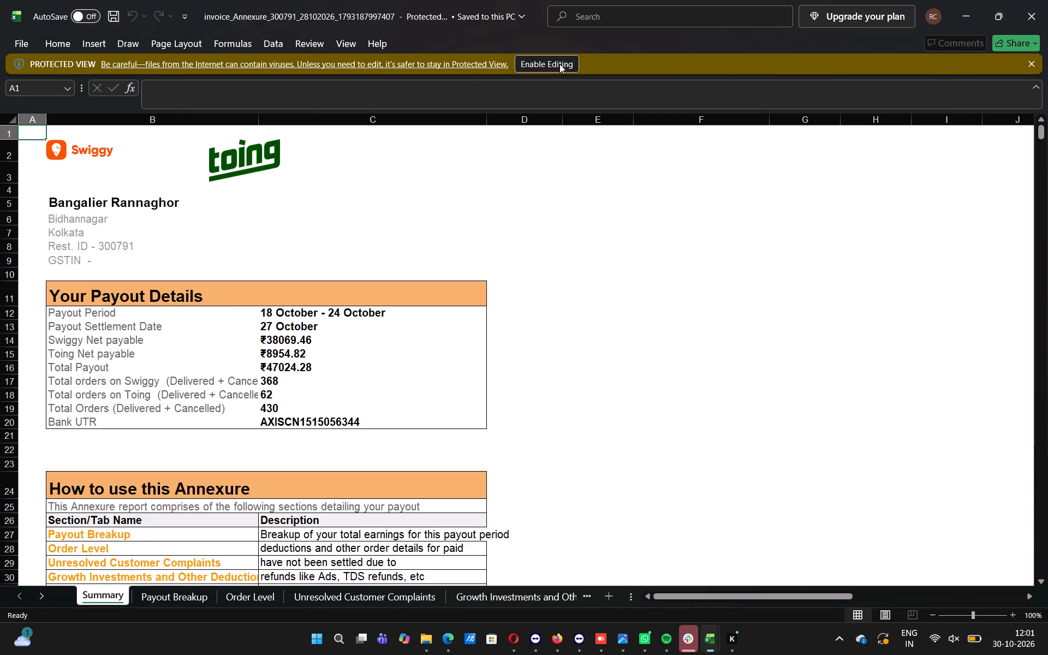